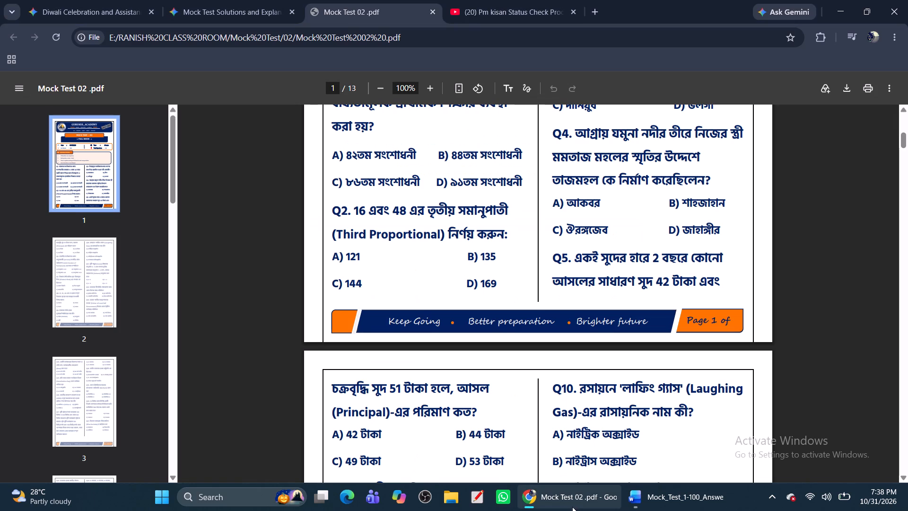
scroll(536, 377, down, 1)
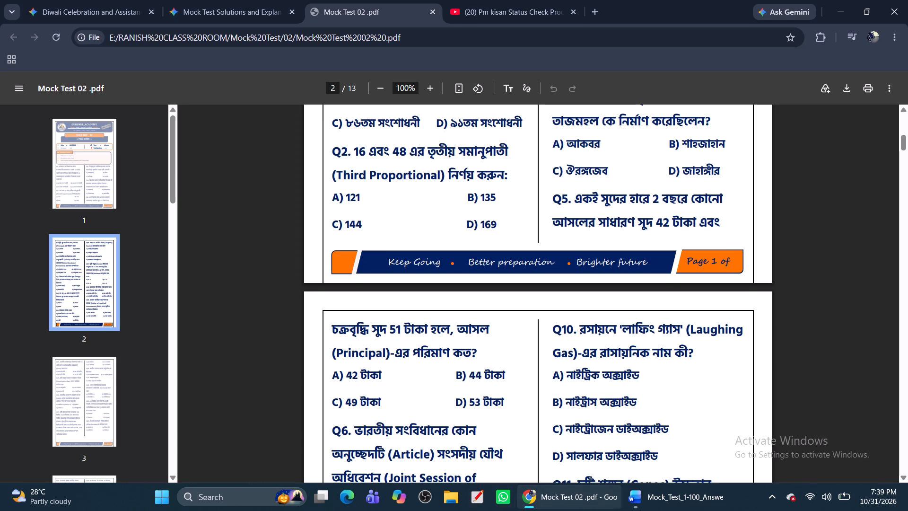
click(677, 504)
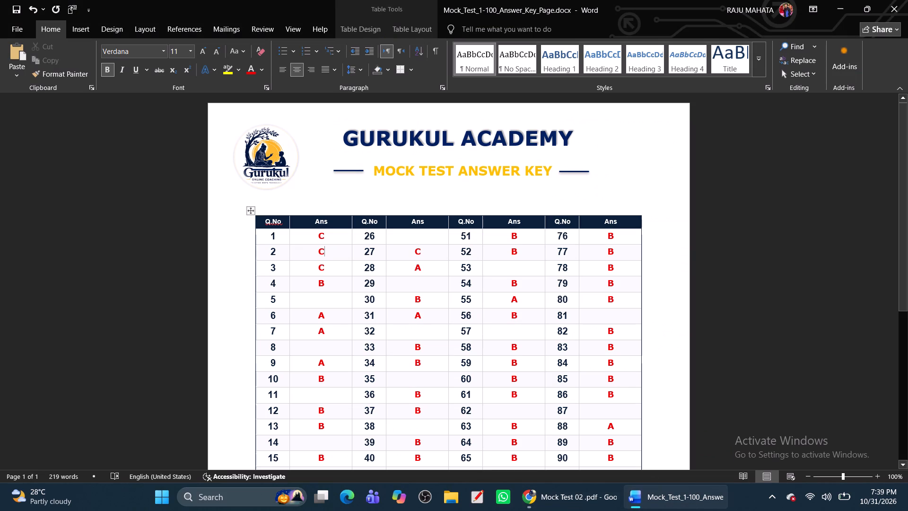
click(320, 304)
key(shift+c)
Read question 8 in the Mock Test 02 PDF and enter A as its answer in the Word answer key table.
click(574, 508)
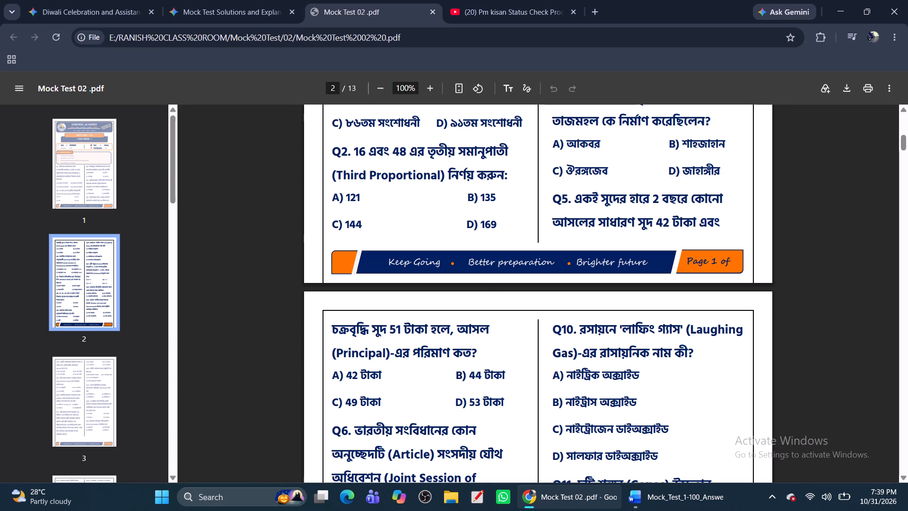
scroll(549, 303, up, 1)
scroll(549, 303, down, 3)
scroll(381, 325, down, 3)
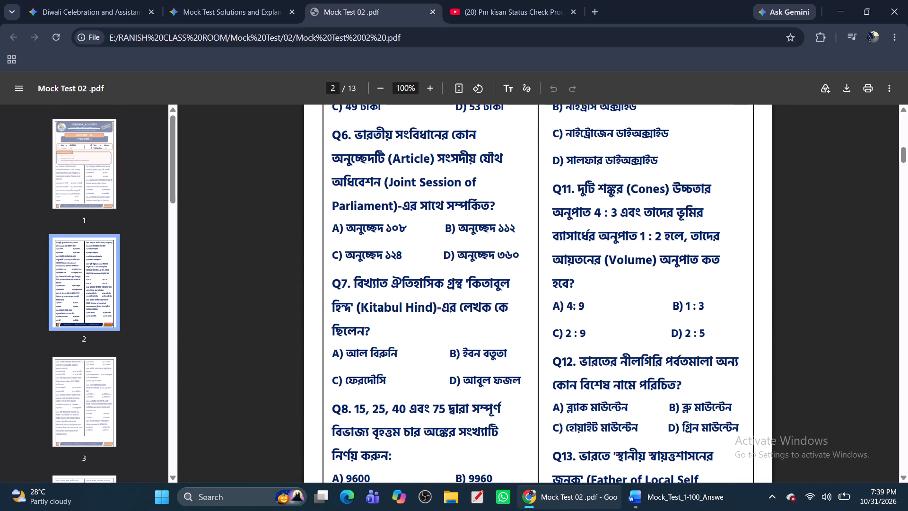
scroll(361, 326, down, 2)
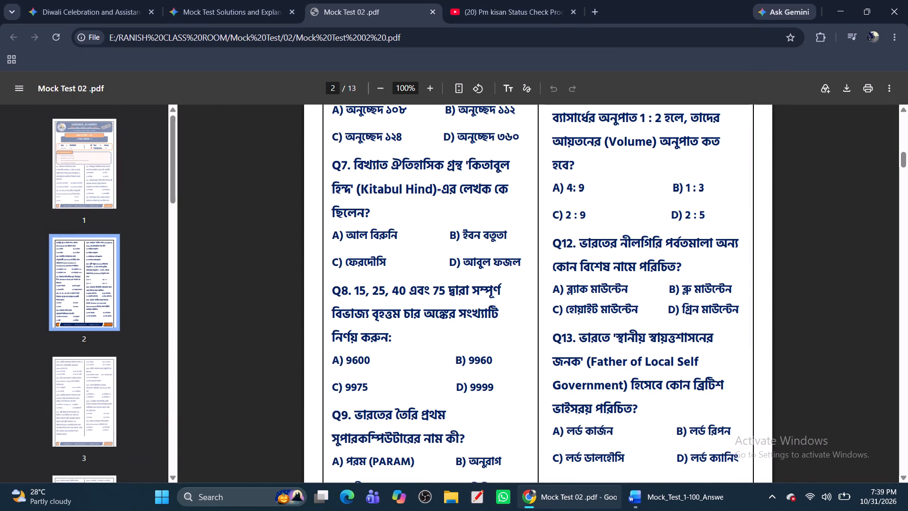
scroll(367, 347, down, 1)
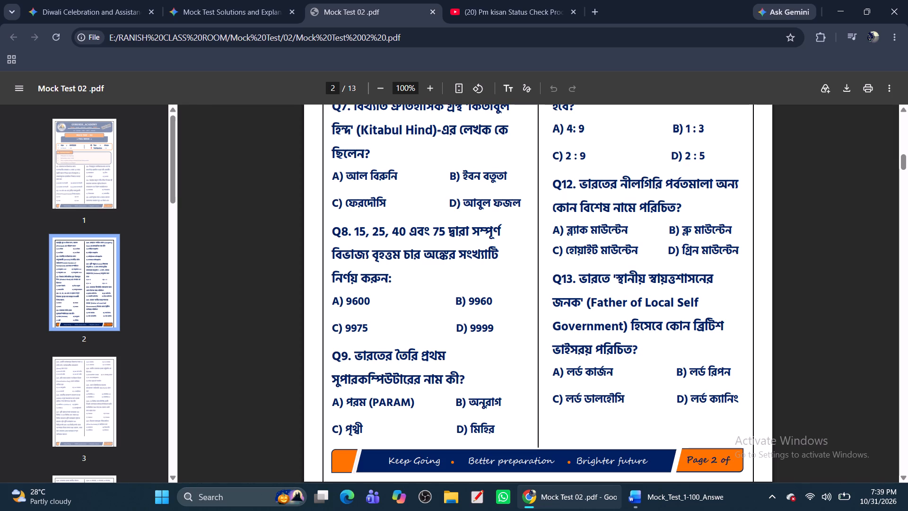
click(673, 496)
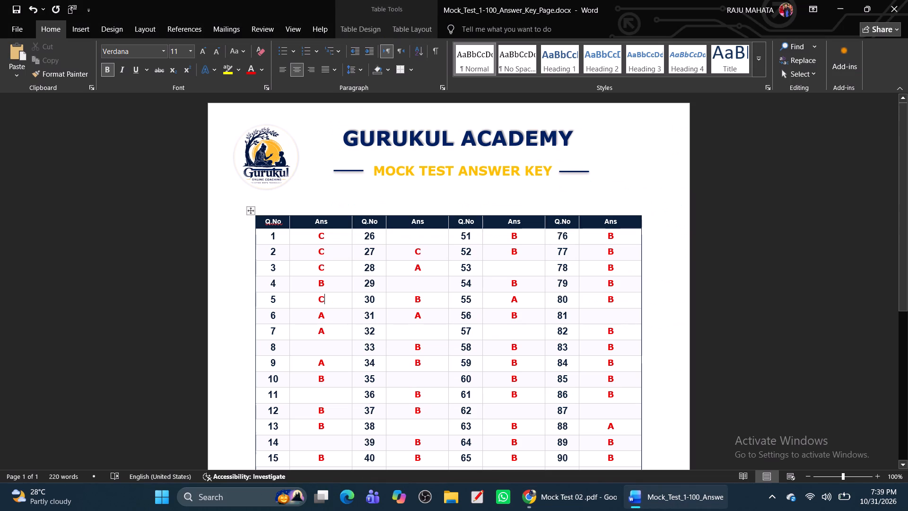
click(324, 350)
key(ctrl+a)
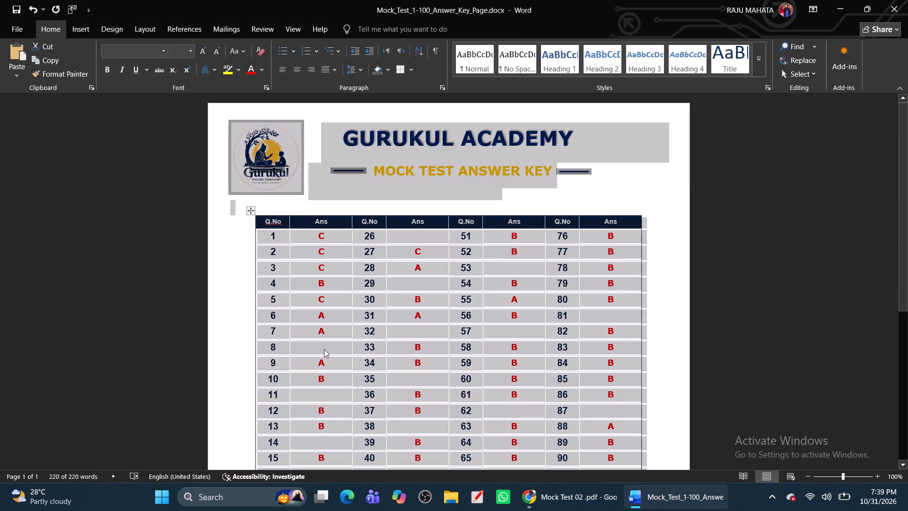
click(669, 311)
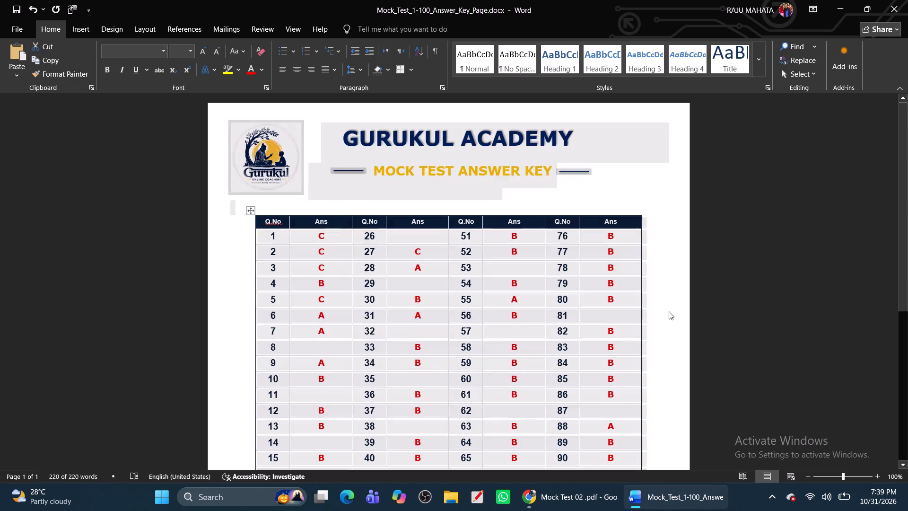
click(321, 348)
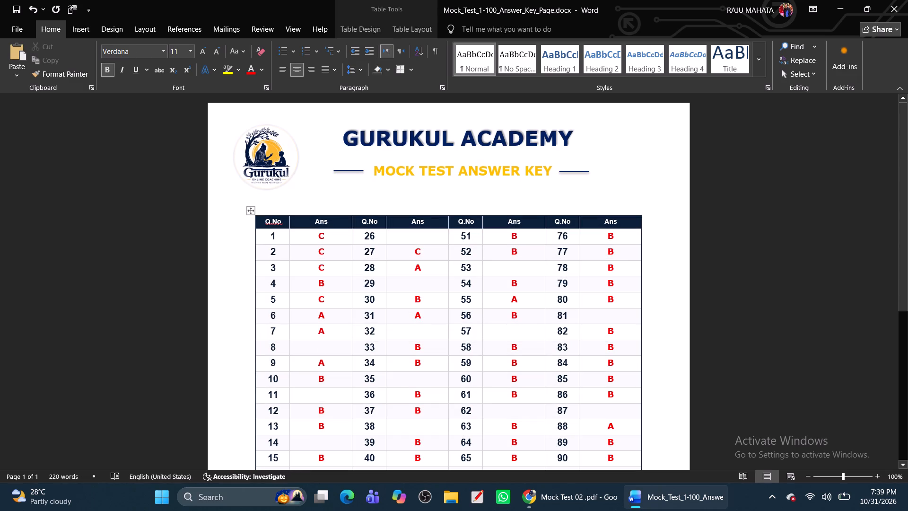
key(shift+a)
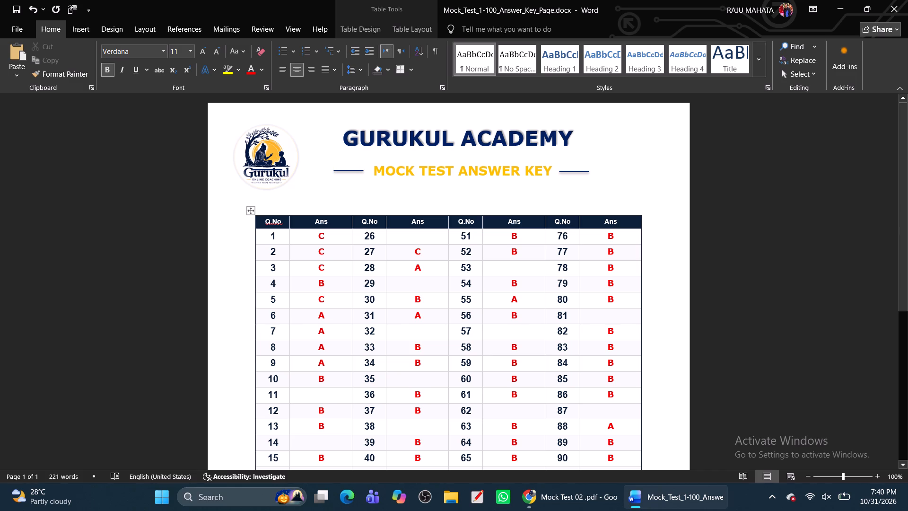
Compare question 11 and its options in the Mock Test 02 PDF with its entry in the Word answer key table.
click(582, 504)
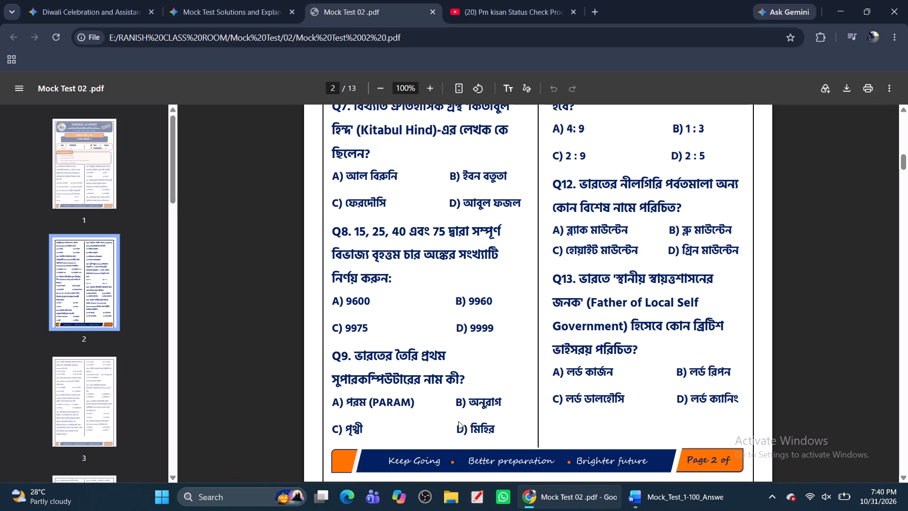
click(674, 510)
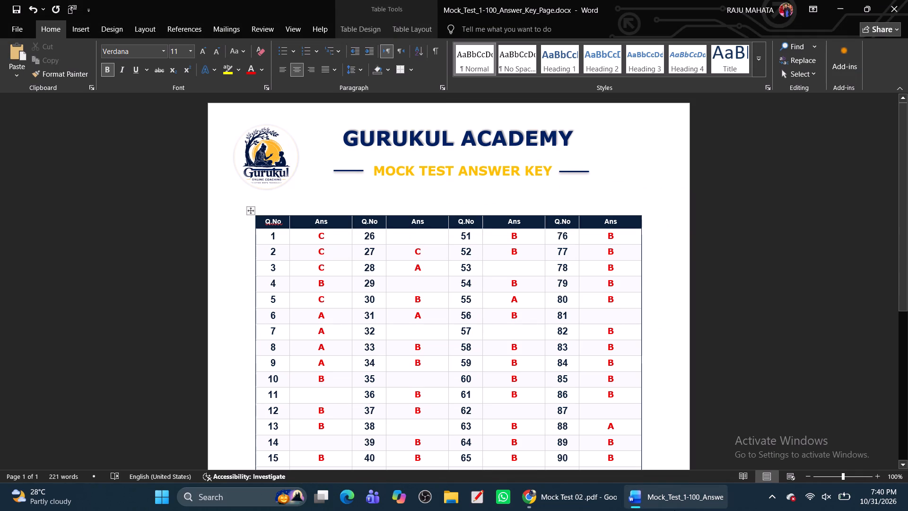
click(590, 505)
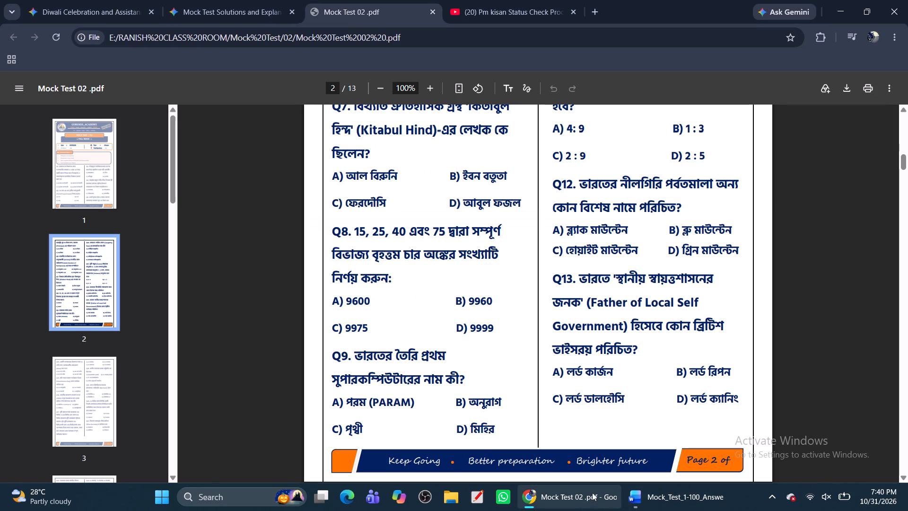
scroll(556, 296, up, 4)
scroll(556, 296, down, 1)
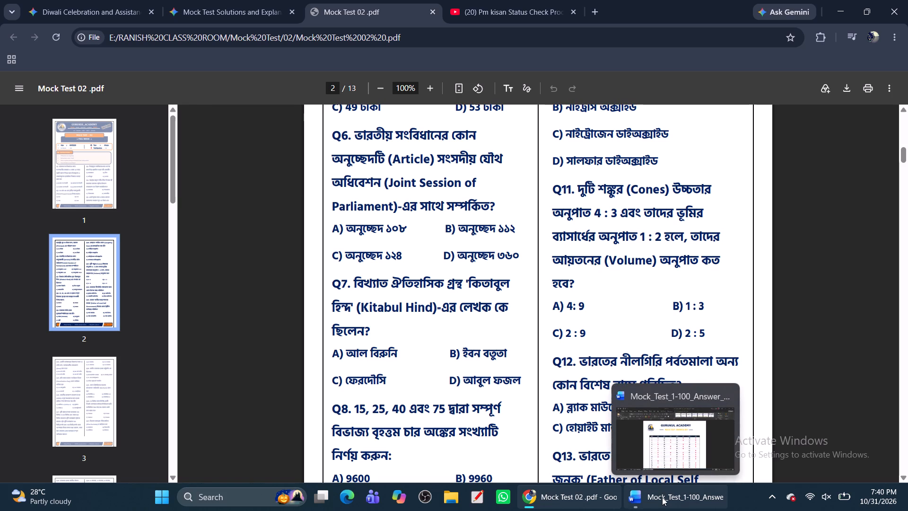
click(654, 500)
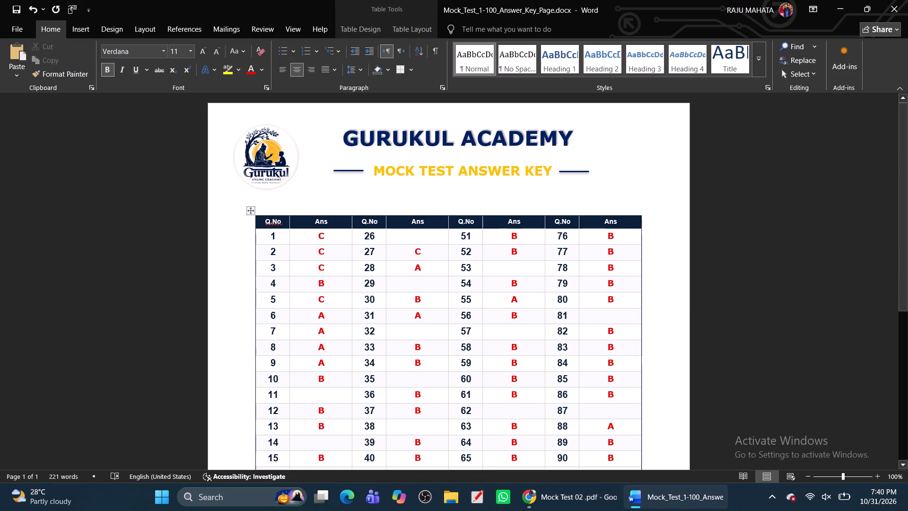
scroll(293, 415, down, 2)
click(573, 502)
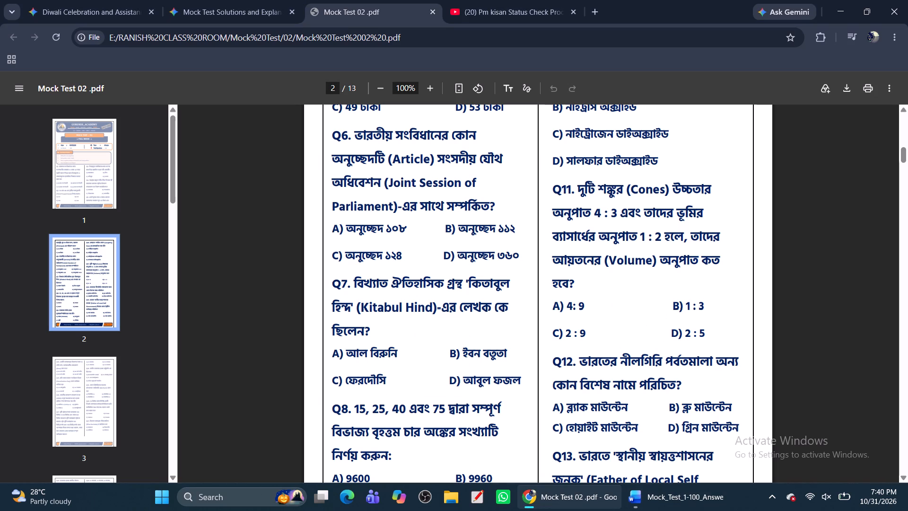
click(567, 335)
key(1)
key(1)
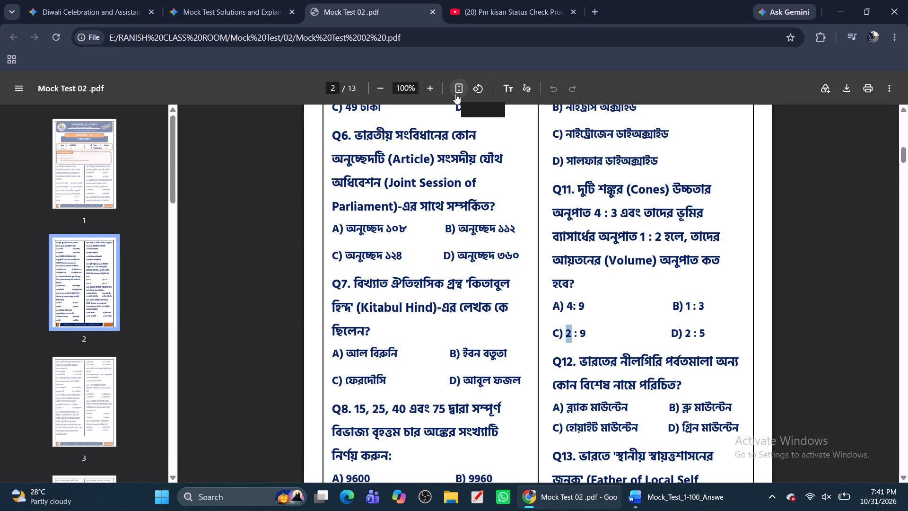
click(673, 500)
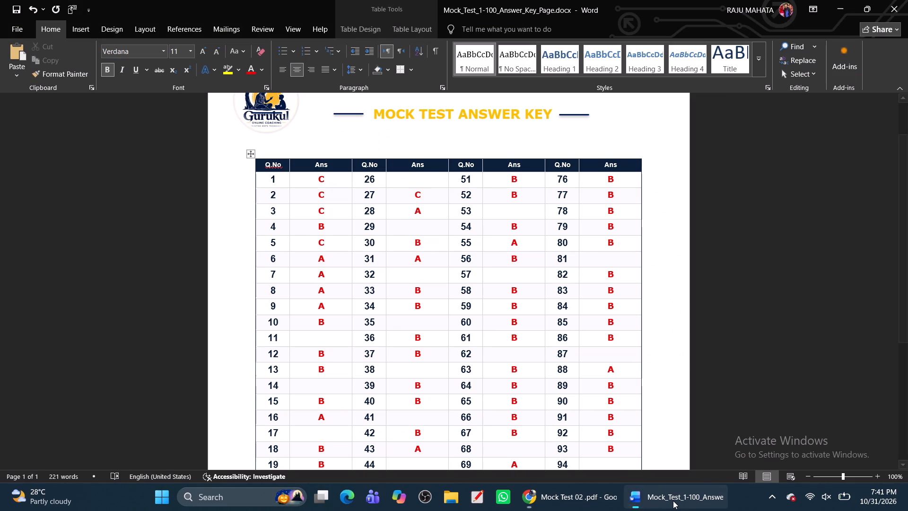
click(584, 499)
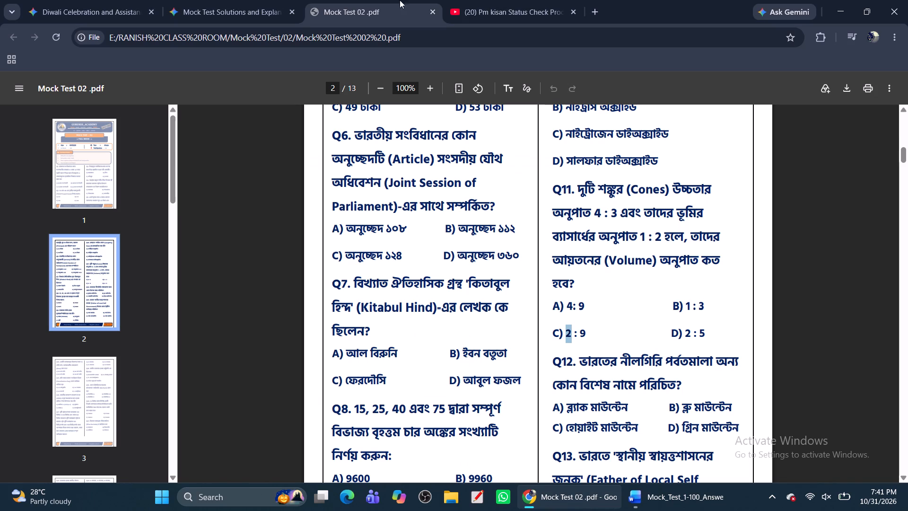
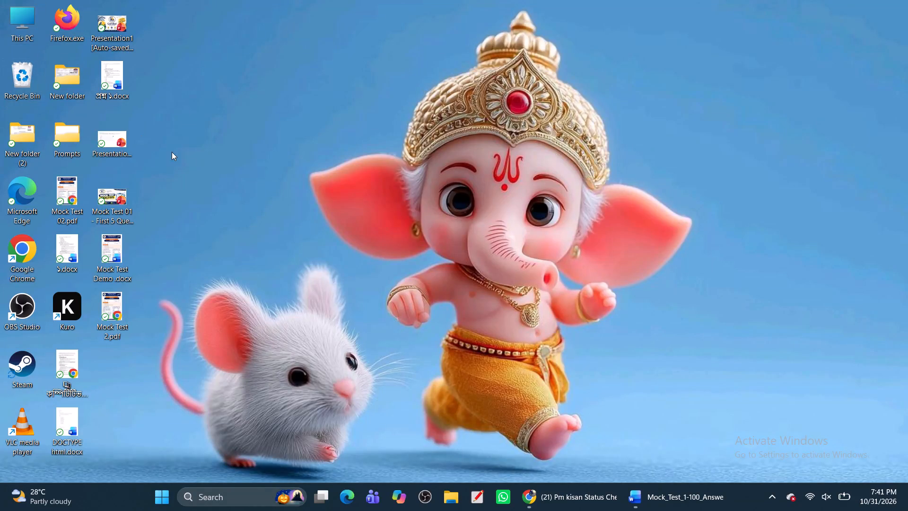
Open the Mock Test 02 Word document from the 02 folder under RANISH CLASS ROOM > Mock Test on drive E.
double_click(465, 115)
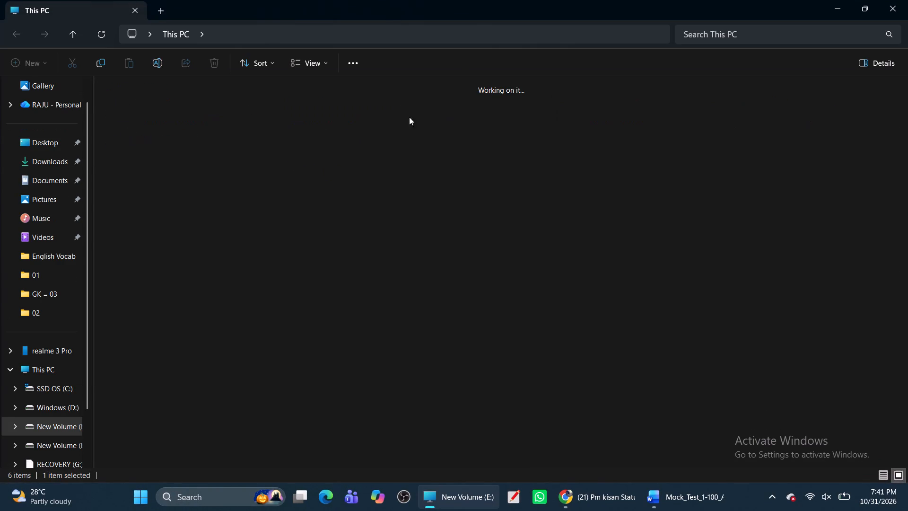
double_click(543, 127)
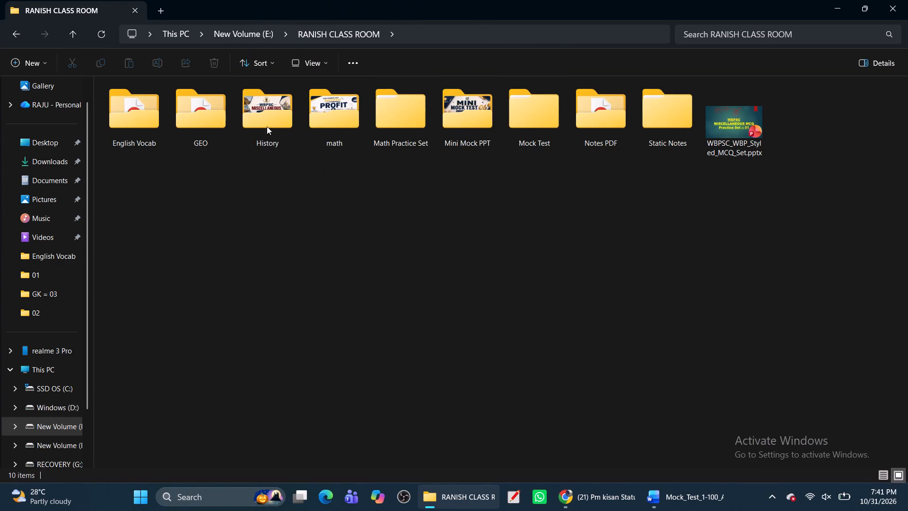
double_click(533, 130)
double_click(191, 115)
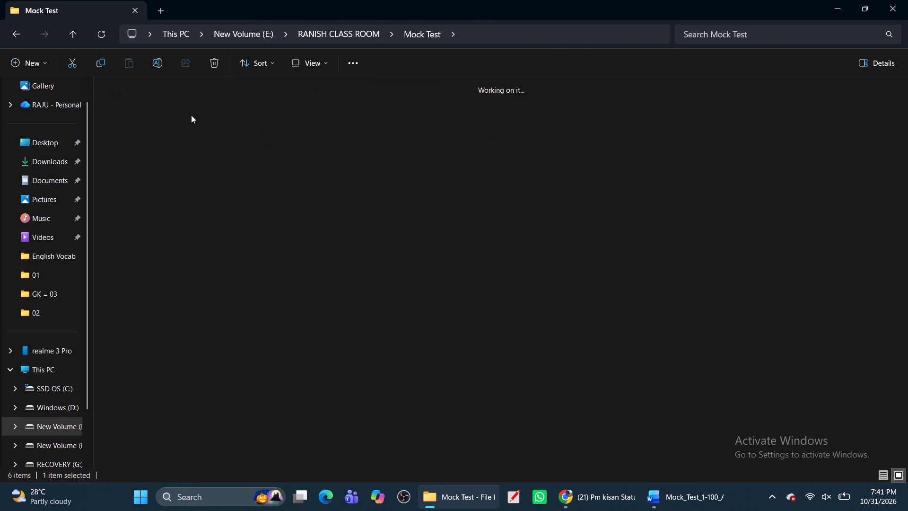
double_click(270, 146)
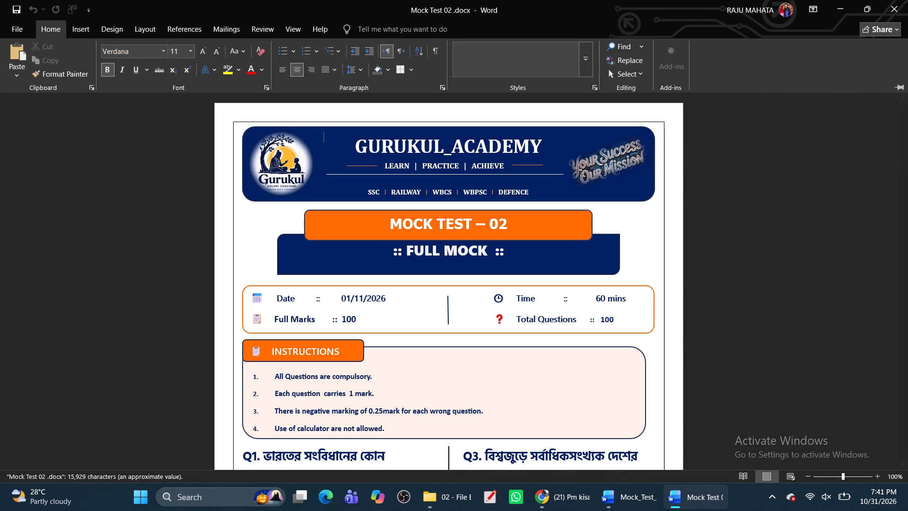
Compare the Mock Test 02 document's questions up to question 11 with the answer key and place the cursor in question 11's blank answer cell.
scroll(410, 331, down, 15)
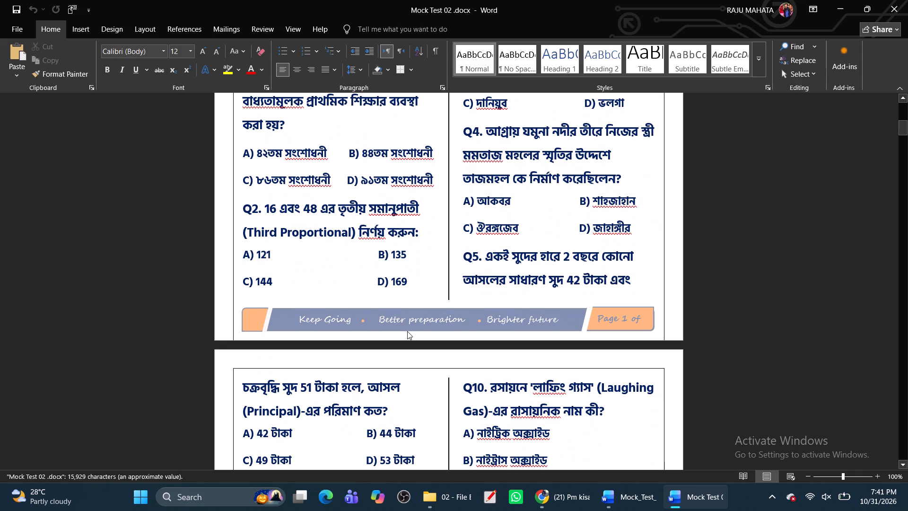
click(626, 508)
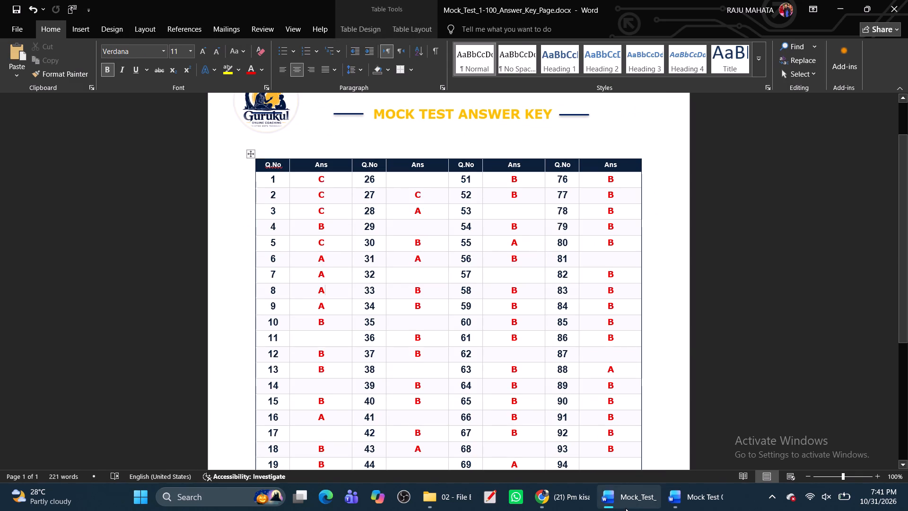
click(682, 499)
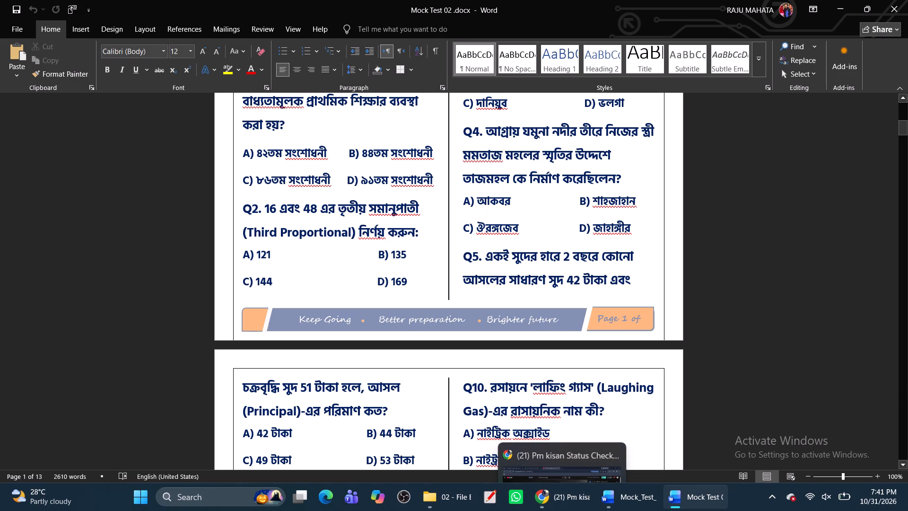
click(616, 508)
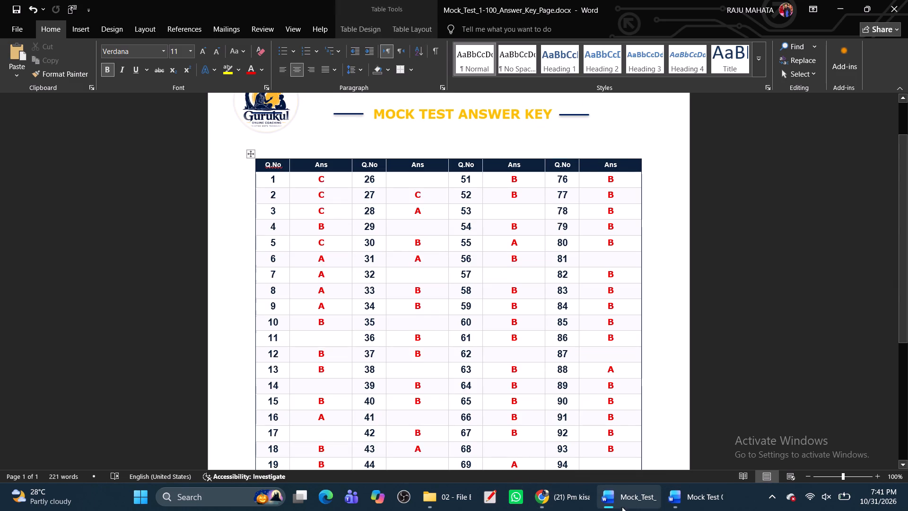
click(681, 502)
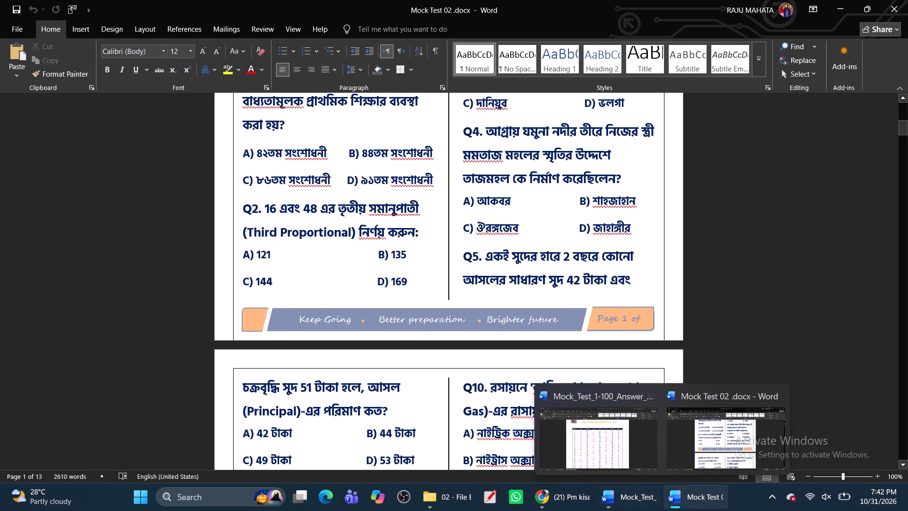
scroll(557, 249, up, 7)
scroll(557, 249, down, 8)
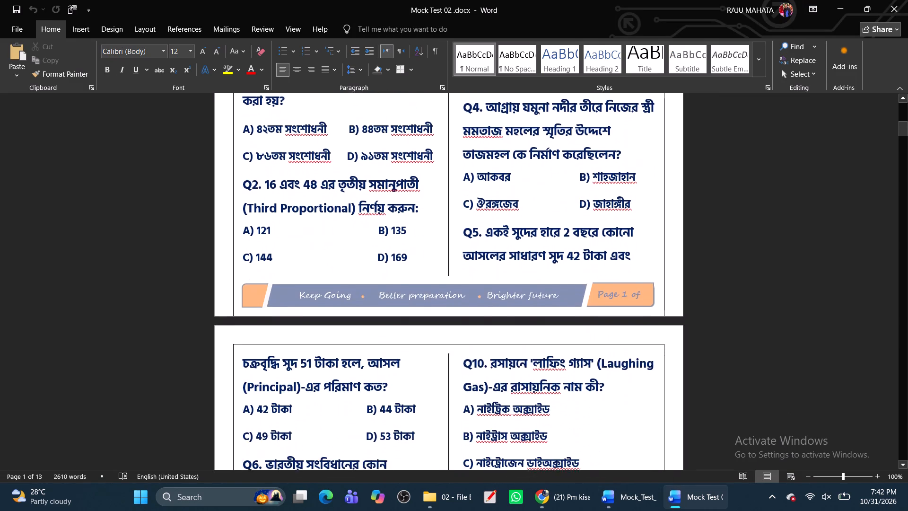
scroll(557, 249, down, 2)
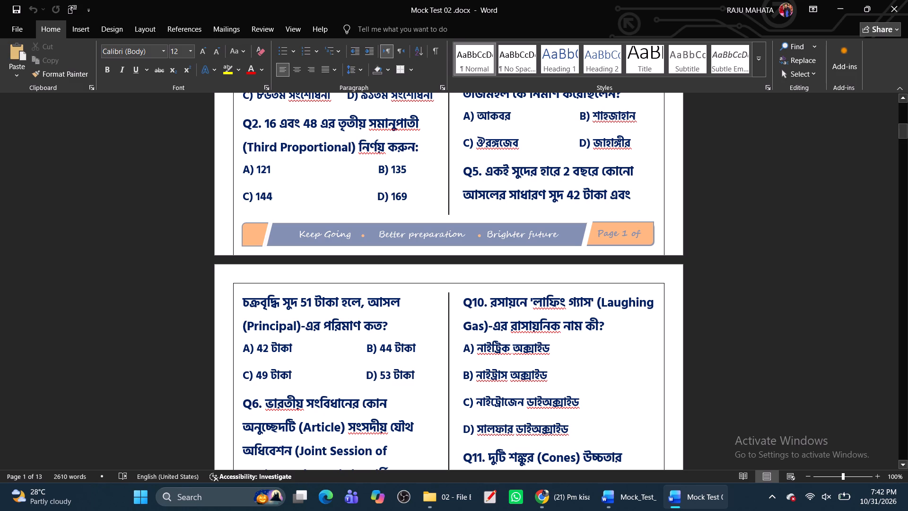
scroll(347, 376, down, 6)
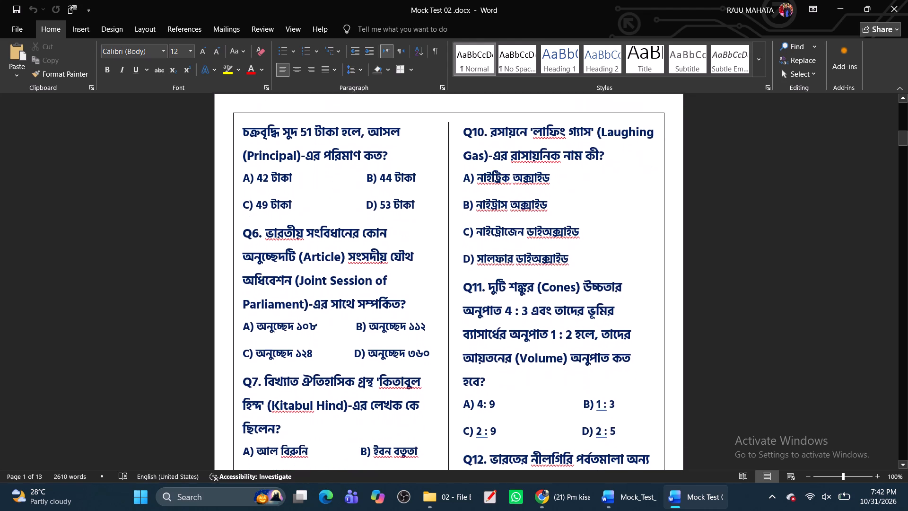
scroll(347, 376, down, 7)
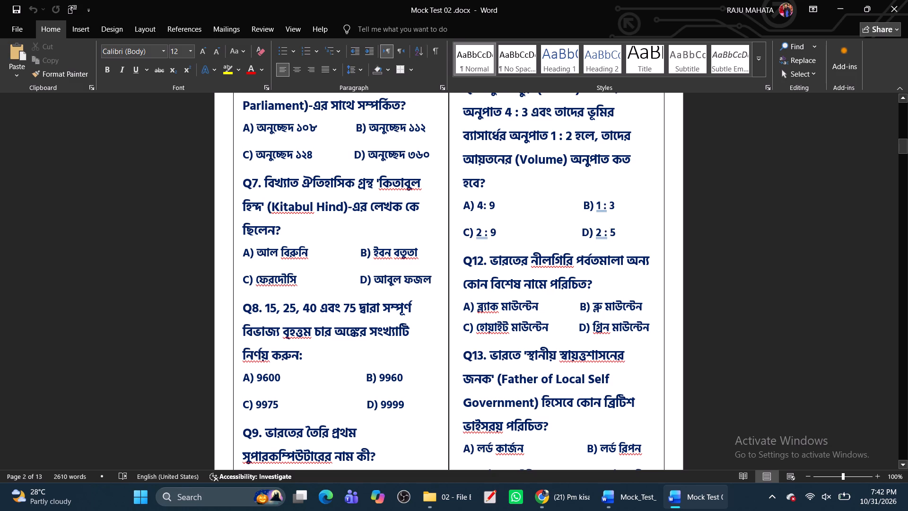
scroll(591, 213, up, 1)
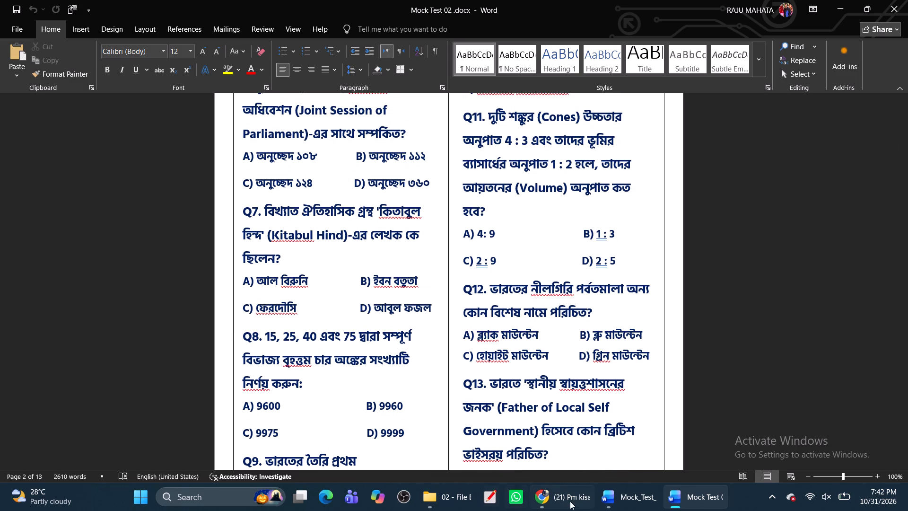
click(624, 504)
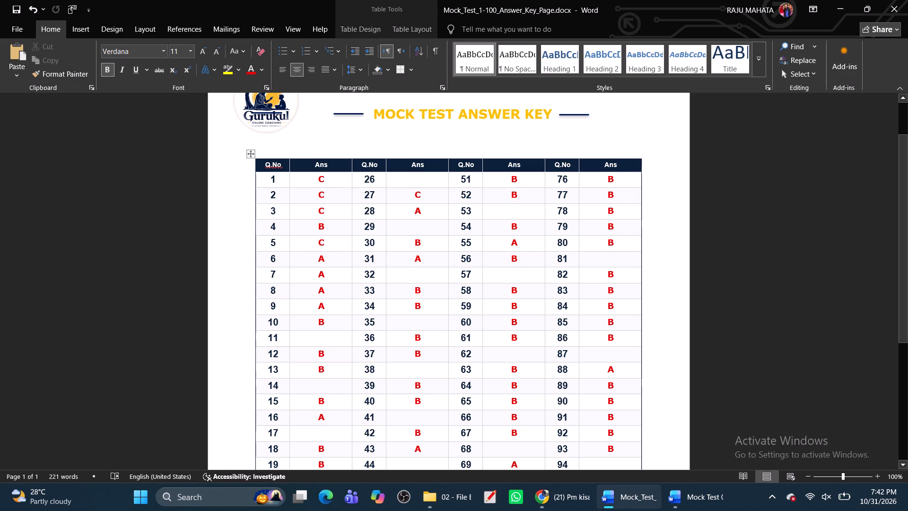
click(321, 337)
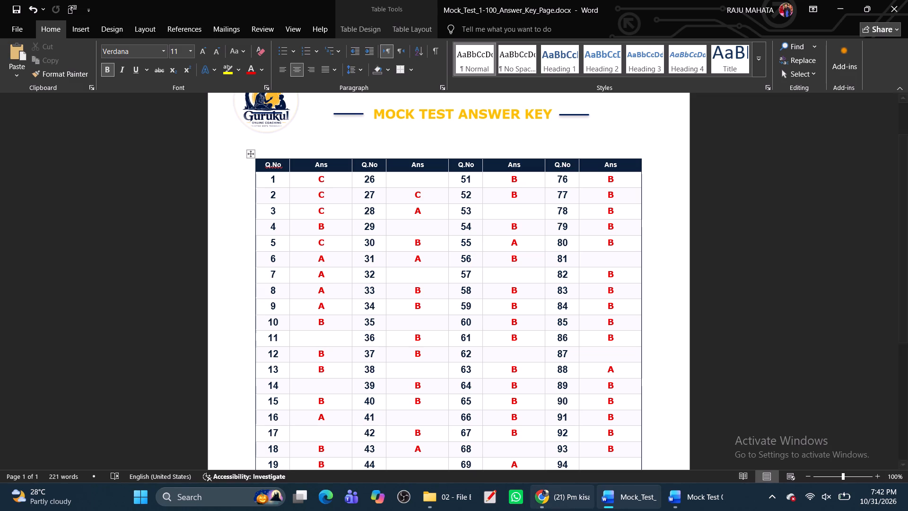
In question 11 of the Mock Test 02 document, set option C to 1 : 3 and option B to 2 : 9, removing a space before option B.
click(675, 503)
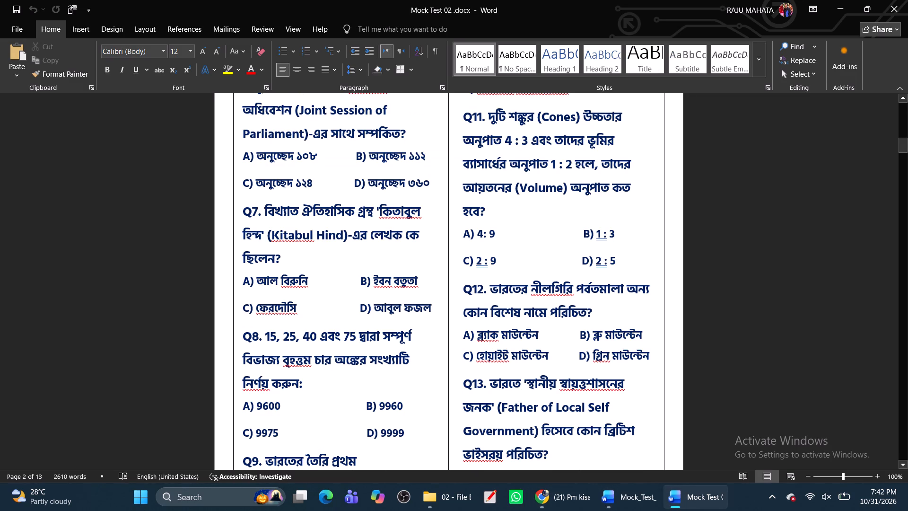
double_click(478, 264)
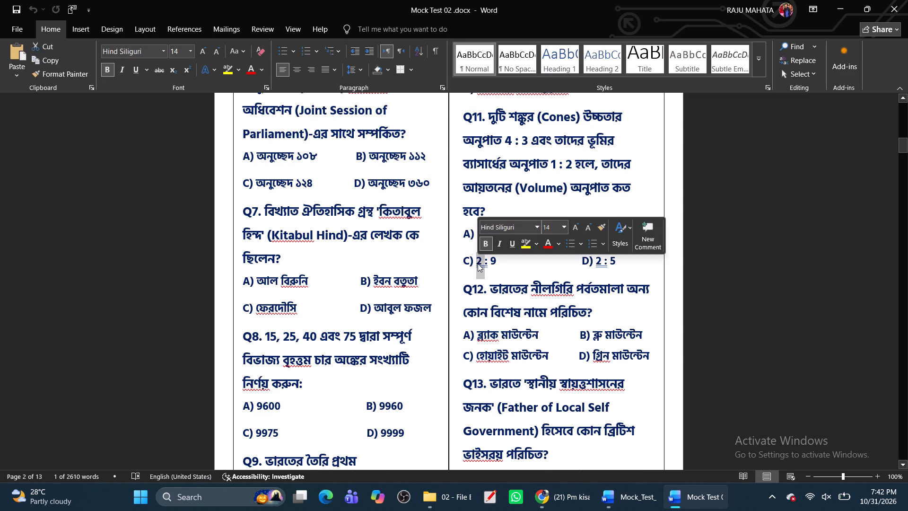
key(1)
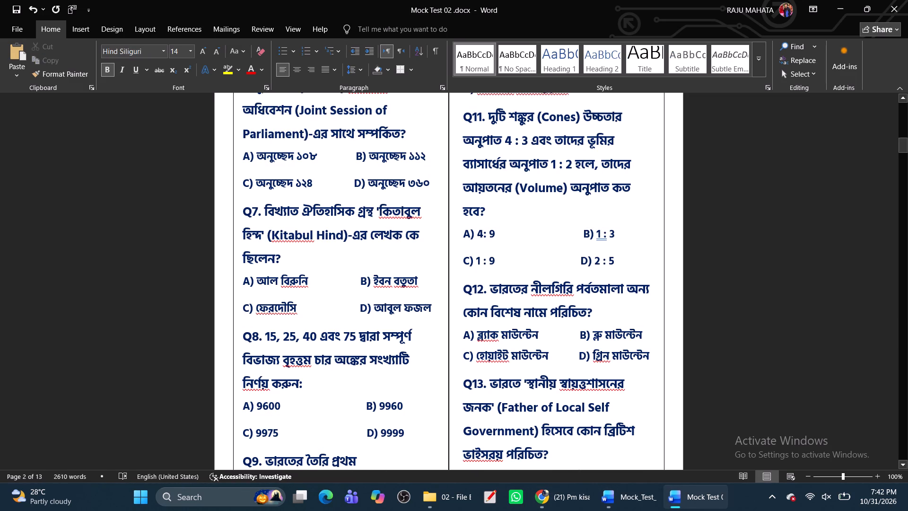
double_click(490, 262)
key(3)
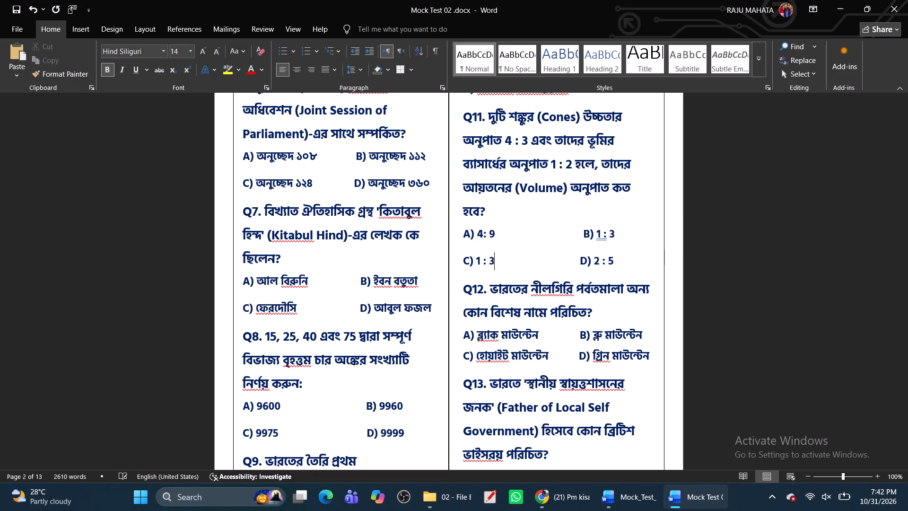
double_click(597, 235)
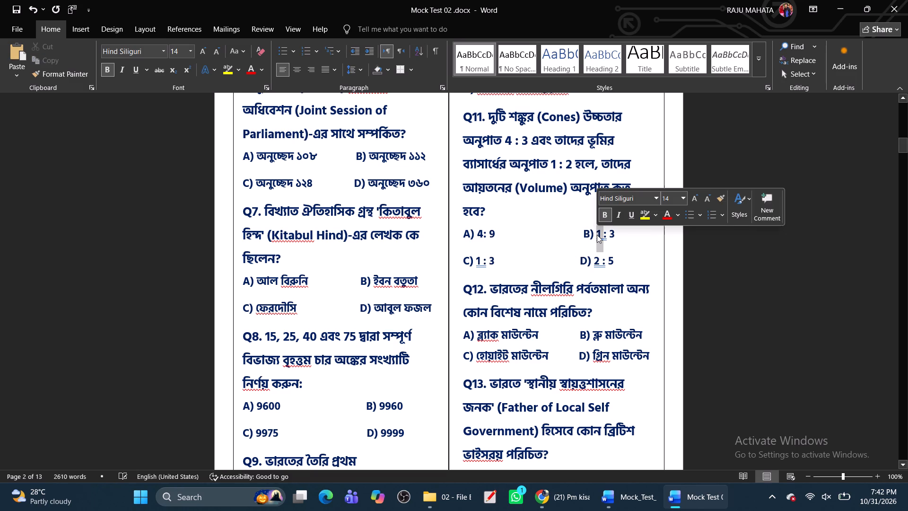
key(2)
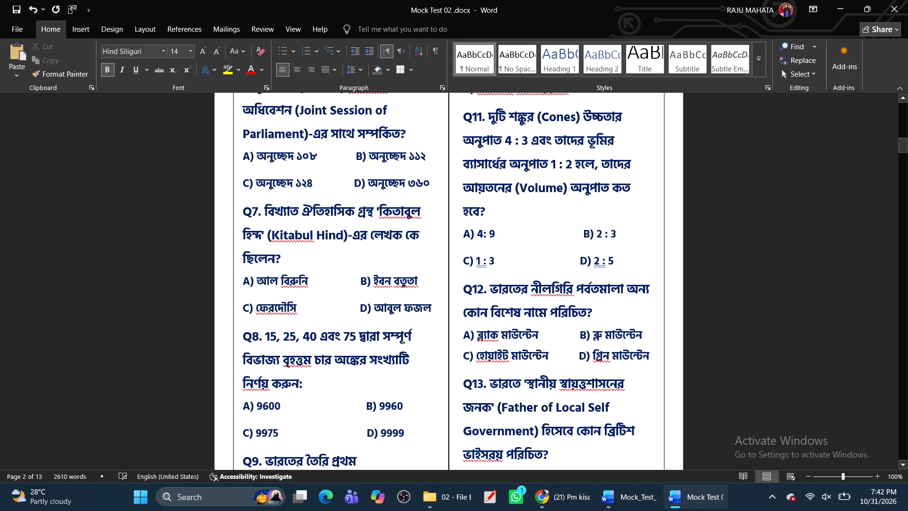
double_click(611, 234)
key(9)
click(587, 237)
click(584, 238)
key(BackSpace)
Enter C as the answer to question 11 in the answer key table.
click(625, 500)
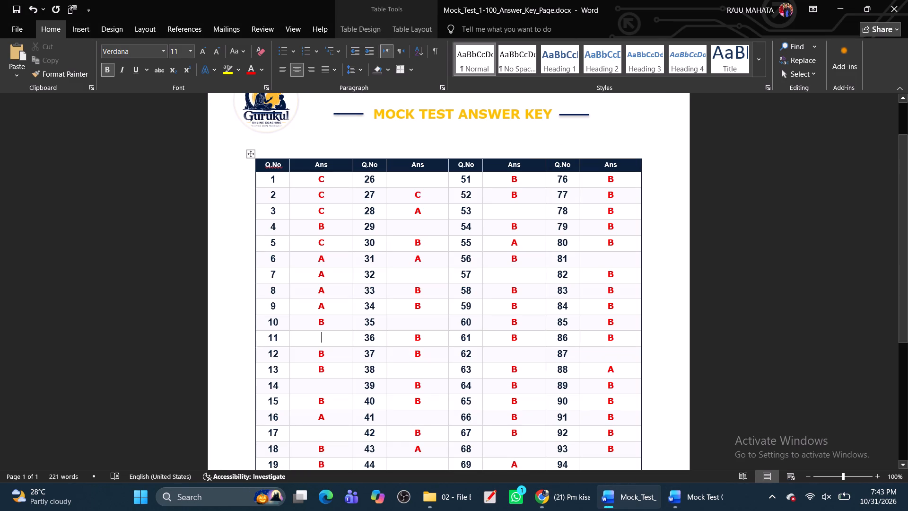
key(shift+c)
Switch to WhatsApp.
click(520, 499)
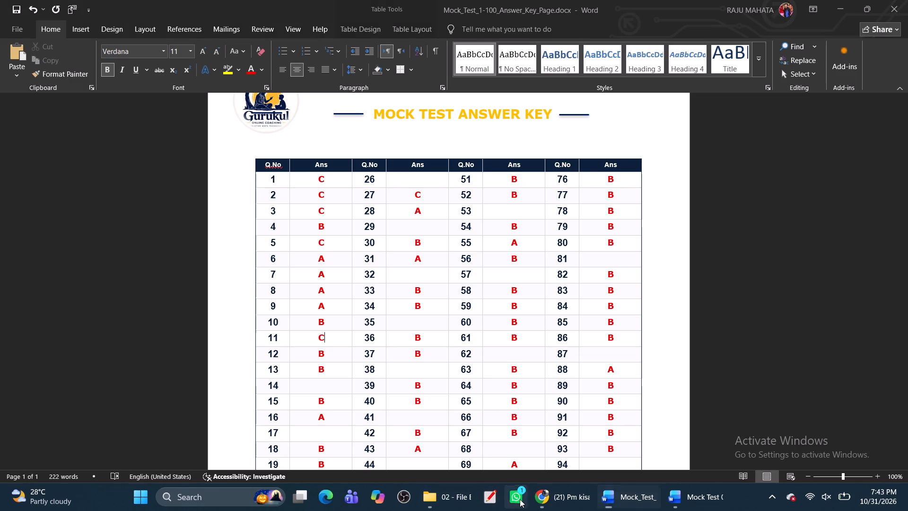
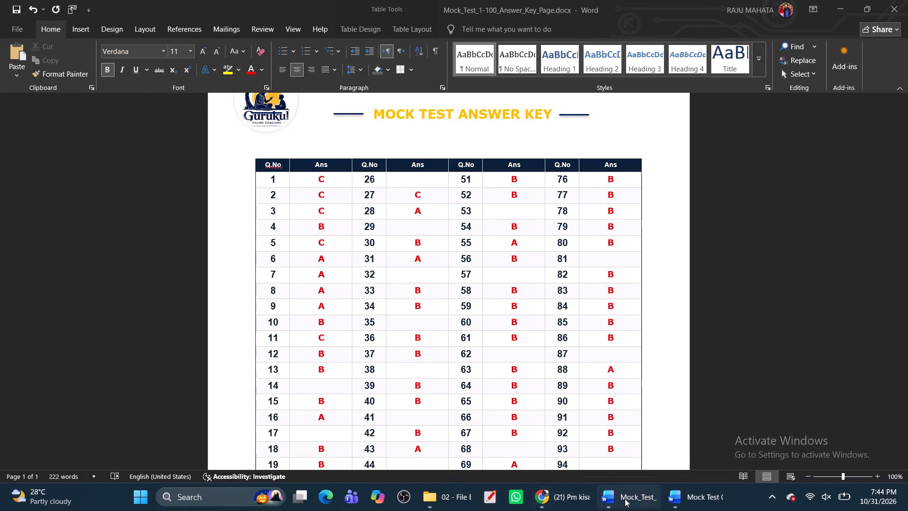
Return to the Mock Test 02 document at questions 11 to 13.
click(625, 499)
click(690, 497)
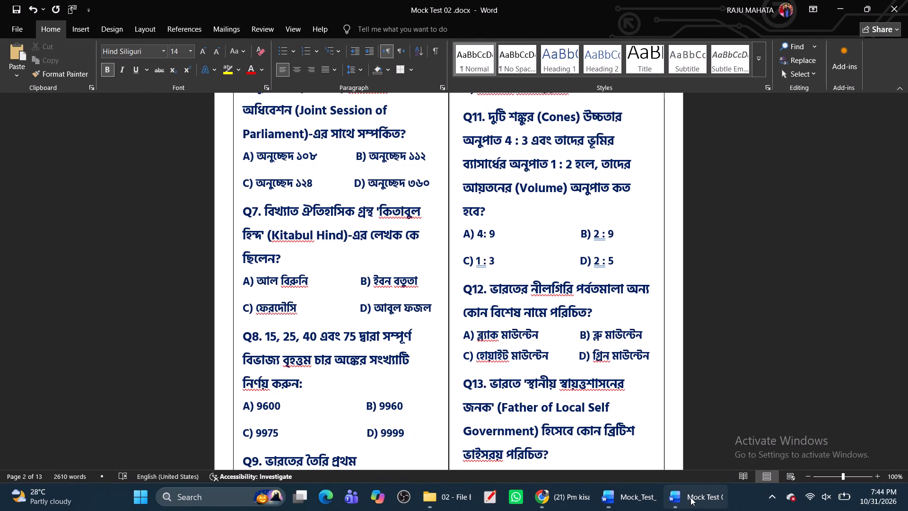
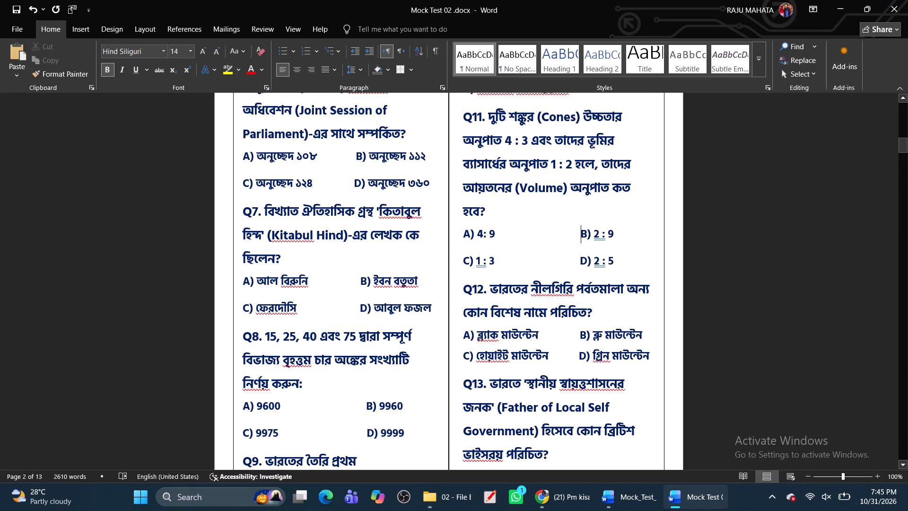
In the Mock Test 02 document, set question 14's option A to 98 and option B to 94.
click(632, 502)
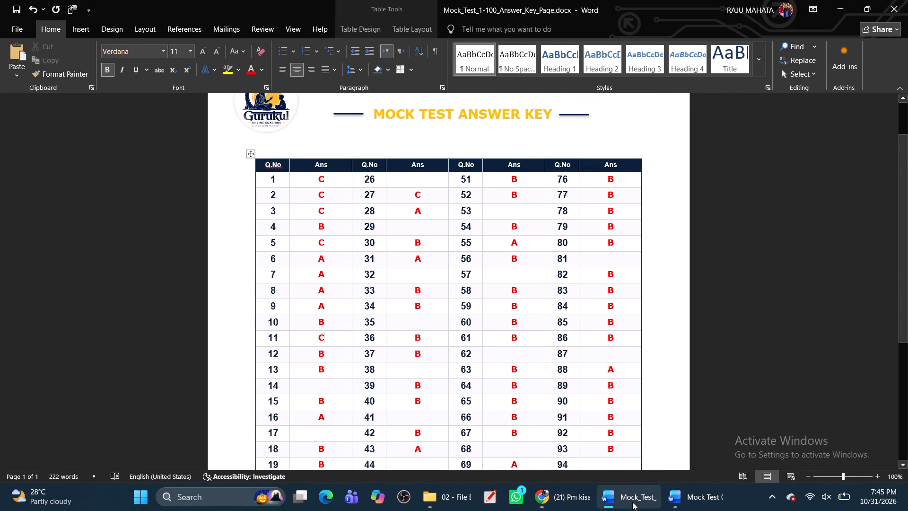
click(690, 498)
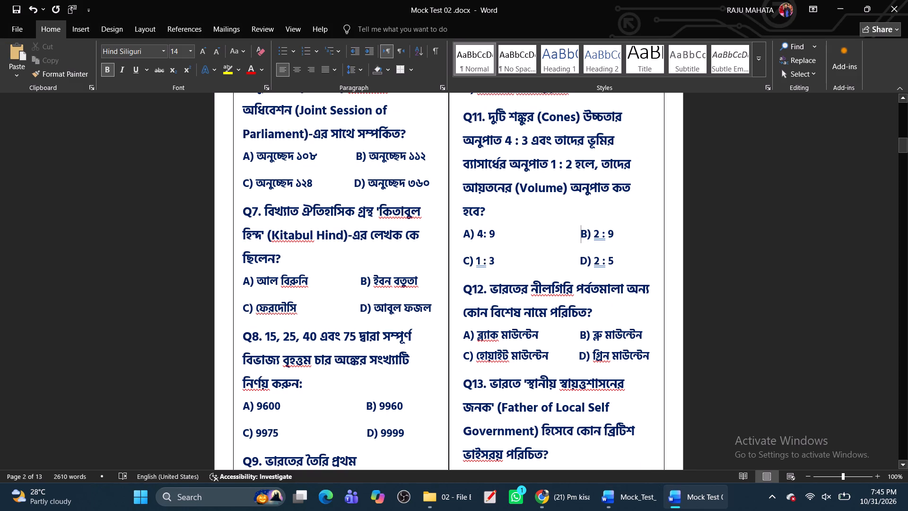
click(636, 502)
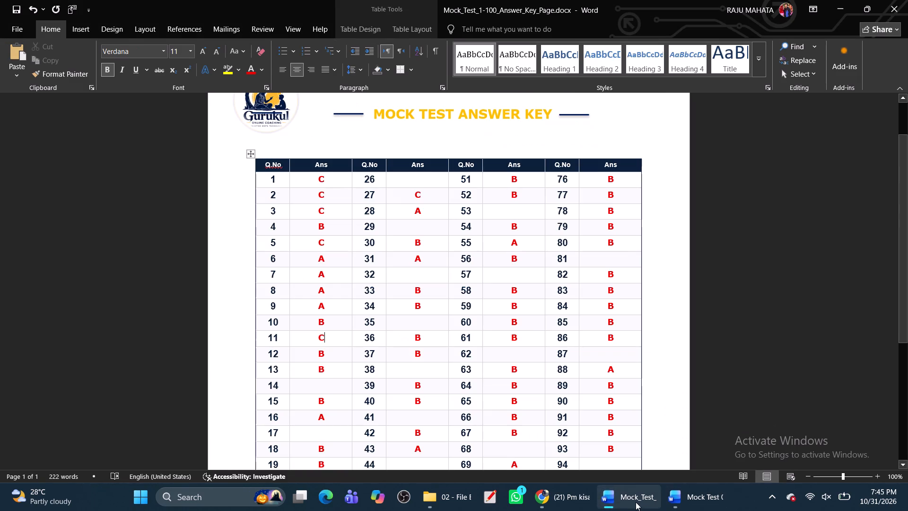
scroll(446, 423, down, 1)
click(698, 509)
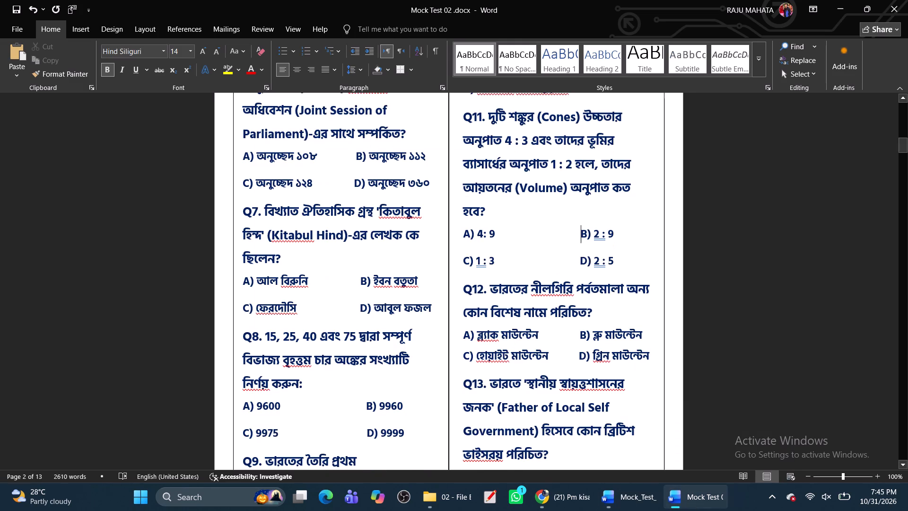
scroll(495, 353, down, 13)
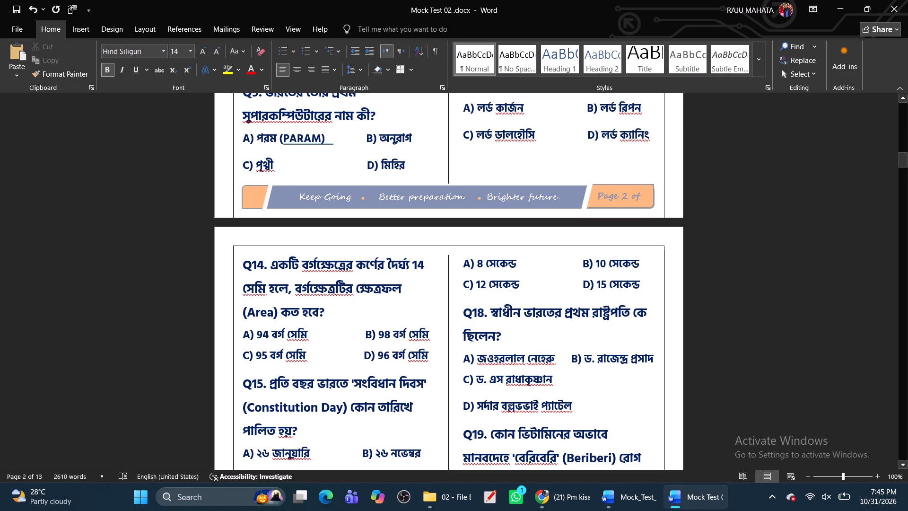
click(267, 336)
key(BackSpace)
key(8)
click(391, 335)
key(BackSpace)
key(4)
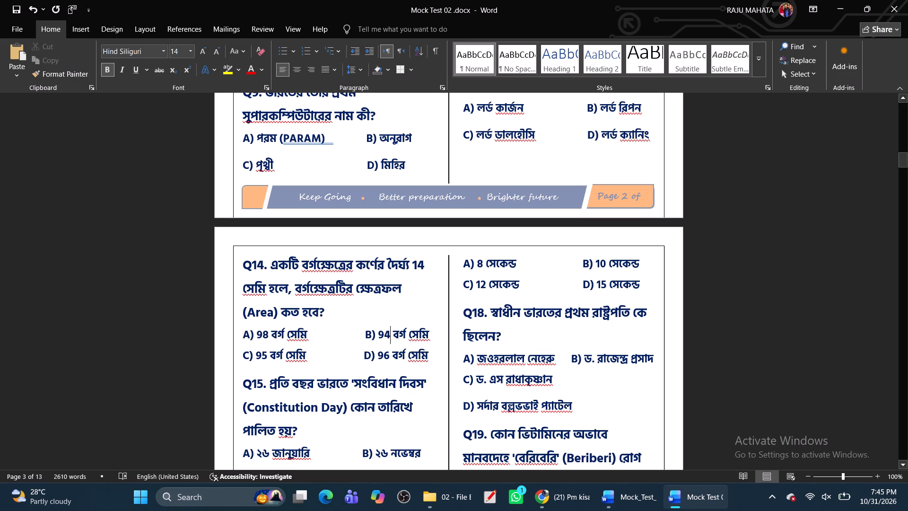
In the answer key document, enter A as the answer for question 14.
click(616, 500)
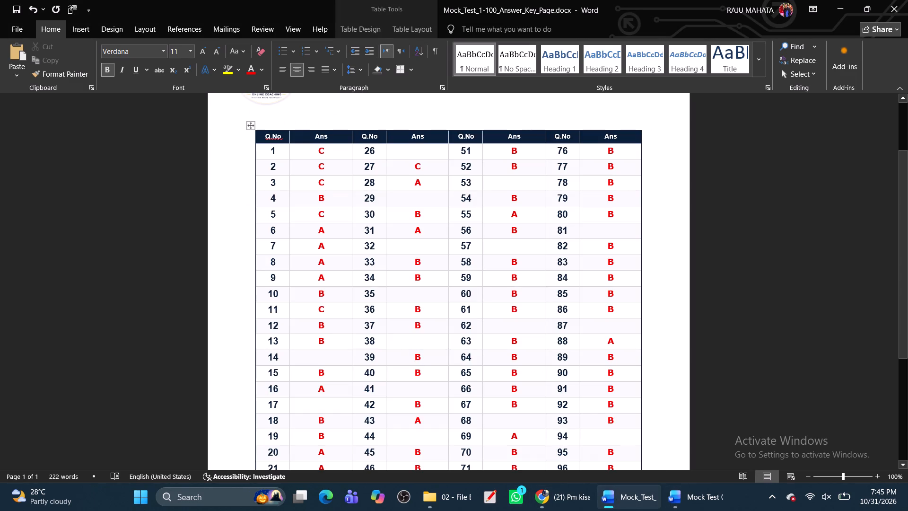
click(322, 362)
key(ctrl+a)
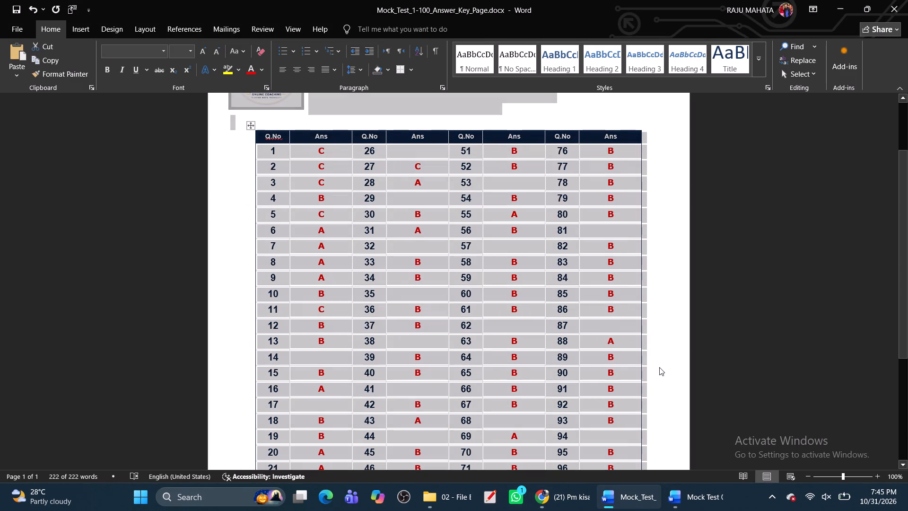
click(660, 367)
click(318, 364)
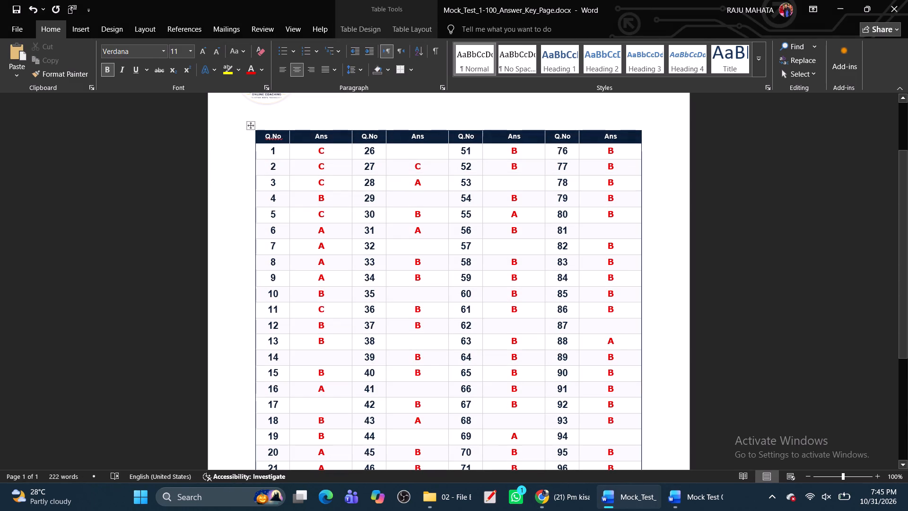
key(shift+a)
In the Mock Test 02 document, set question 17's option C to 10 seconds and option B to 12 seconds.
click(317, 404)
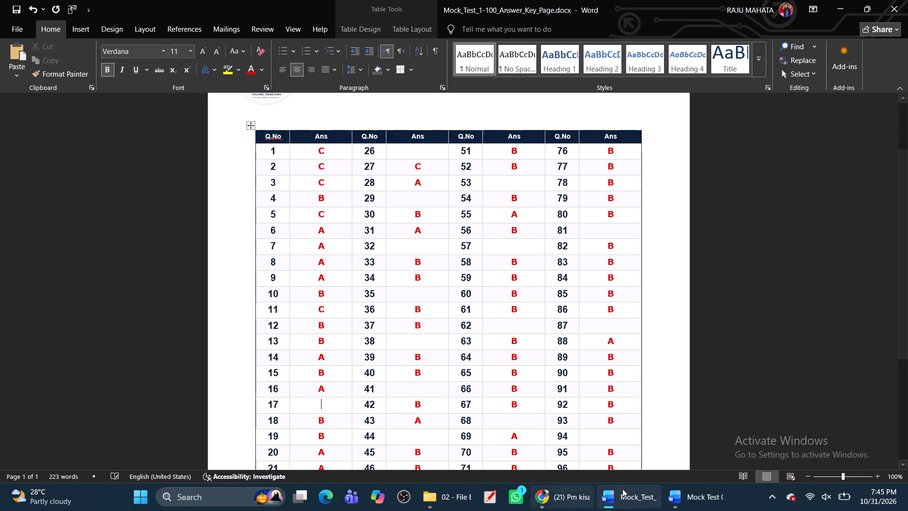
click(681, 500)
scroll(348, 338, down, 4)
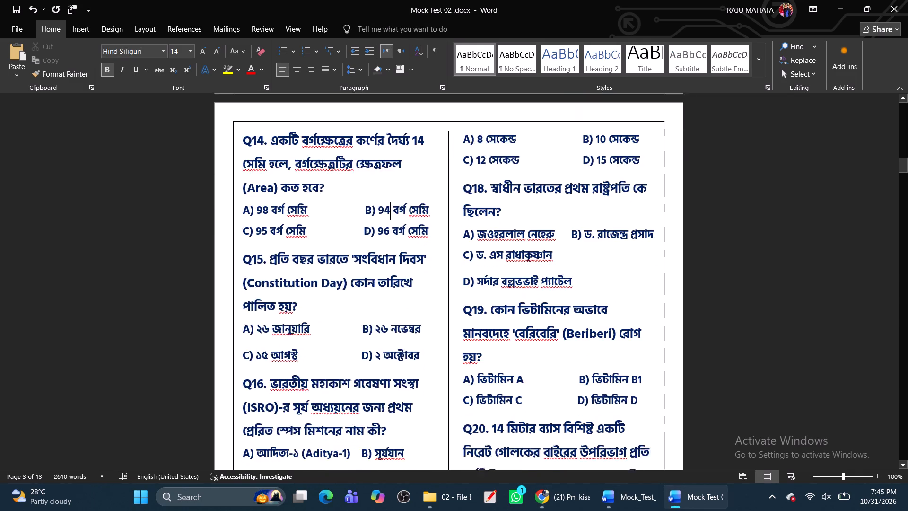
scroll(348, 338, down, 10)
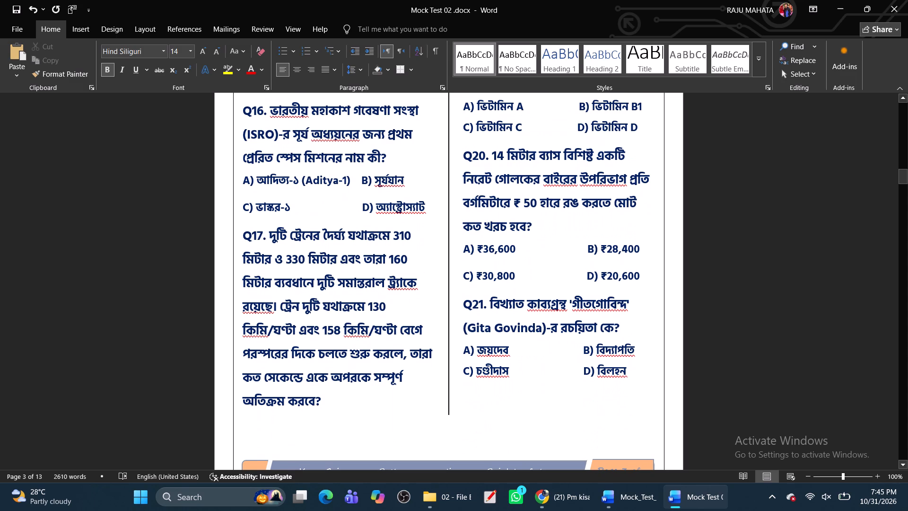
scroll(356, 287, up, 13)
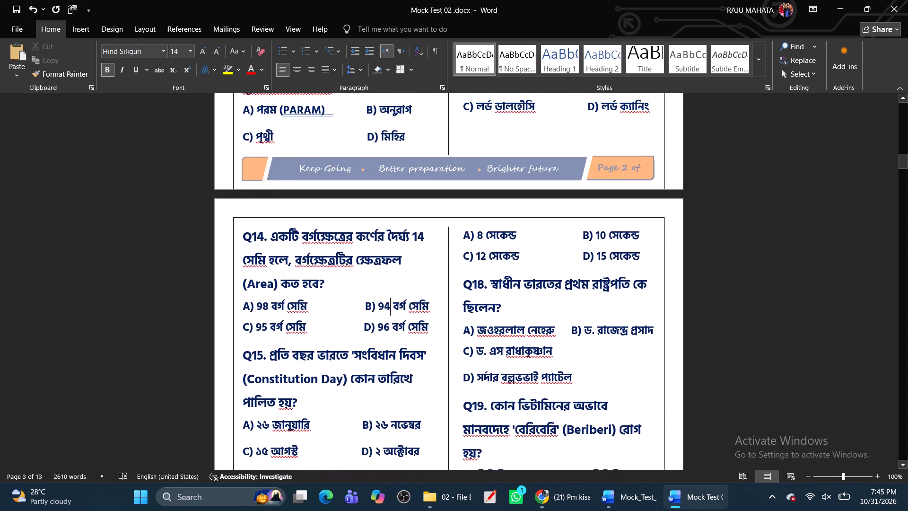
click(483, 258)
click(483, 258)
click(485, 255)
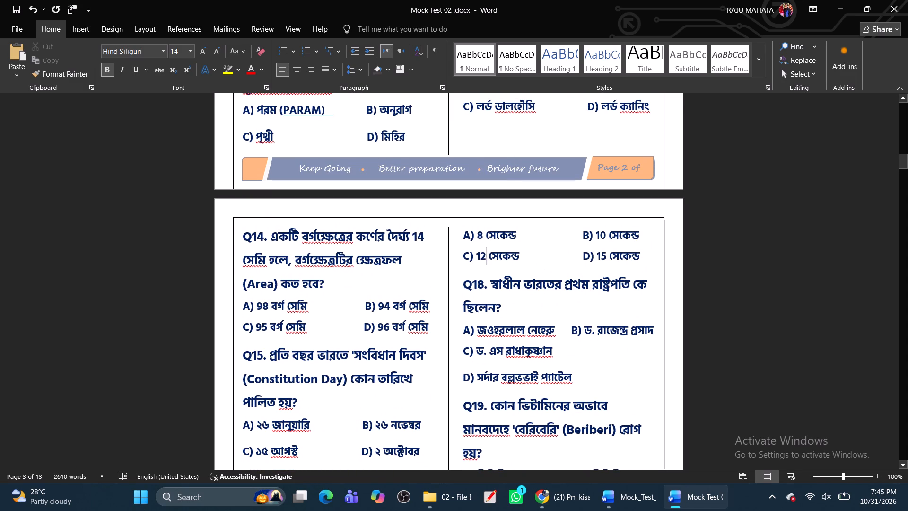
key(BackSpace)
key(0)
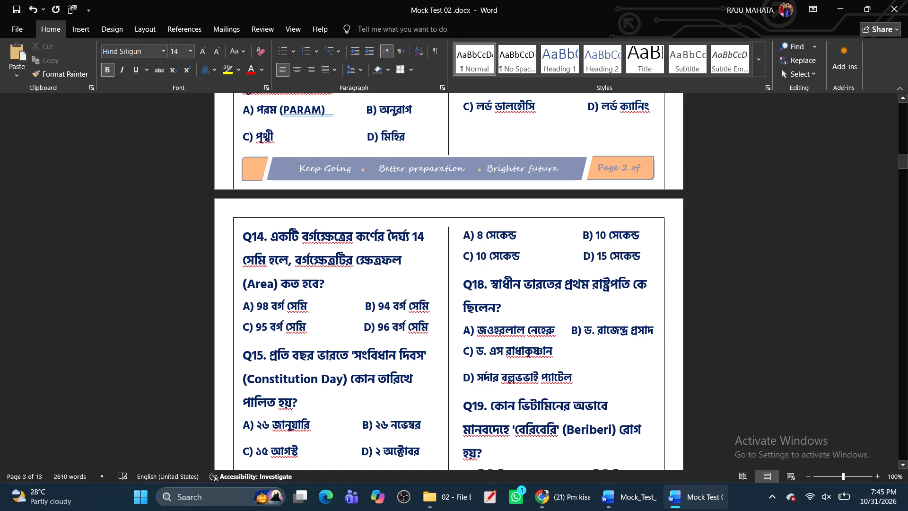
click(605, 237)
key(BackSpace)
key(2)
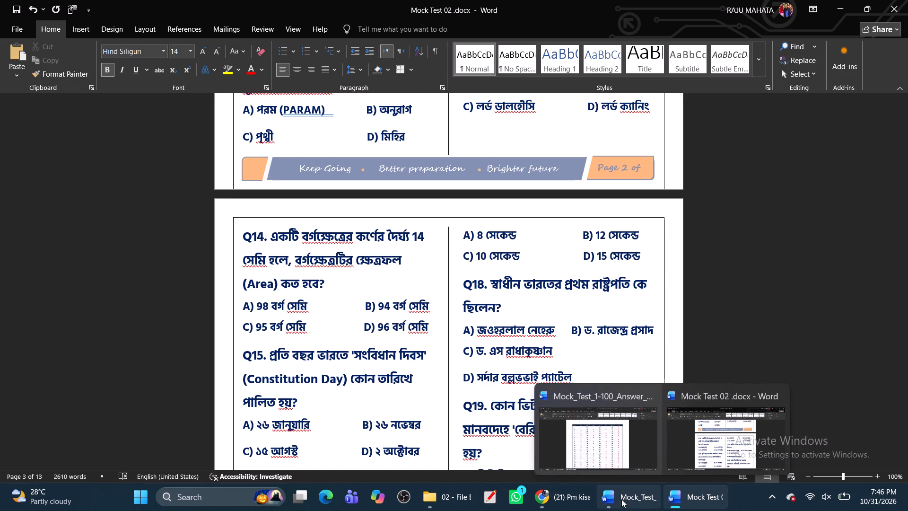
In the answer key document, enter C as the answer for question 17.
click(600, 440)
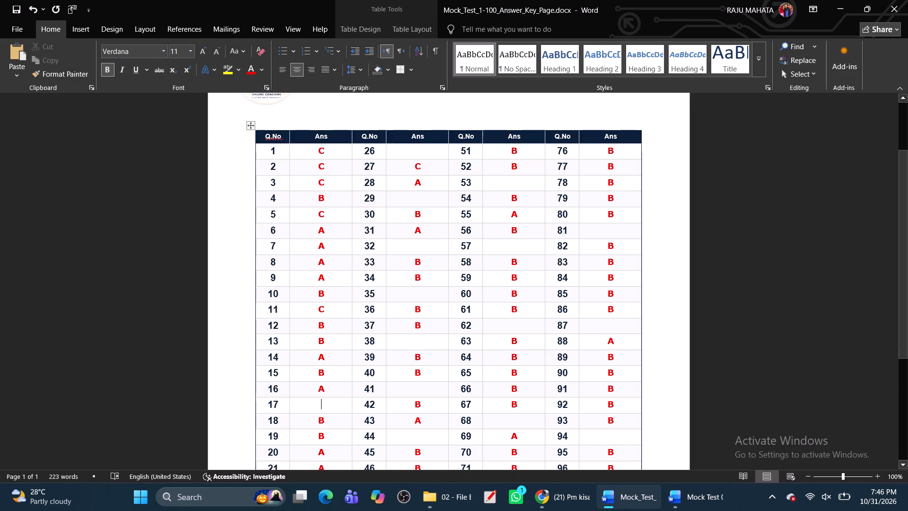
key(1)
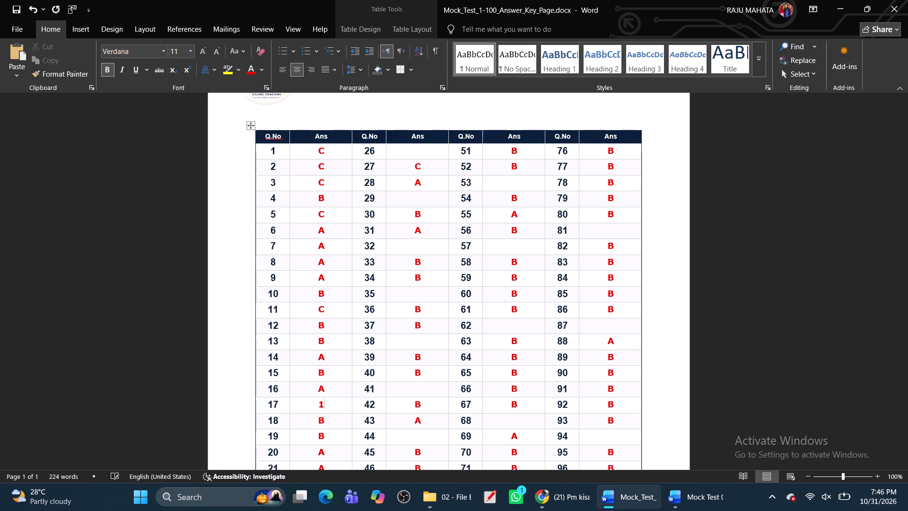
key(0)
key(BackSpace)
key(BackSpace)
click(708, 509)
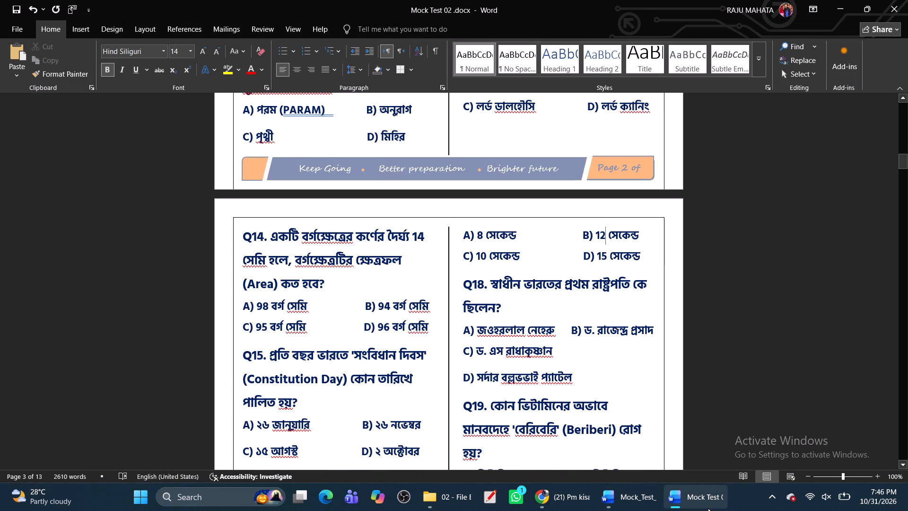
click(633, 502)
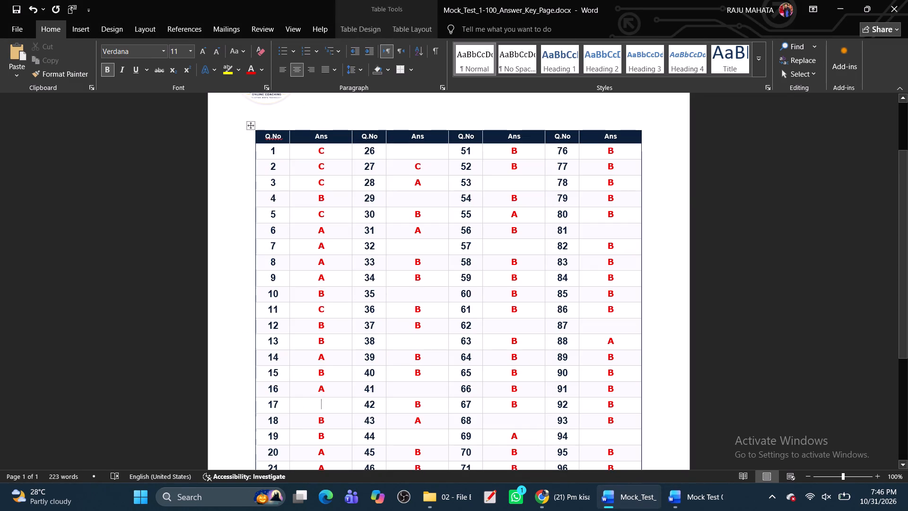
key(shift+c)
Look for the next blank answer after question 17 in the answer key.
scroll(349, 359, down, 5)
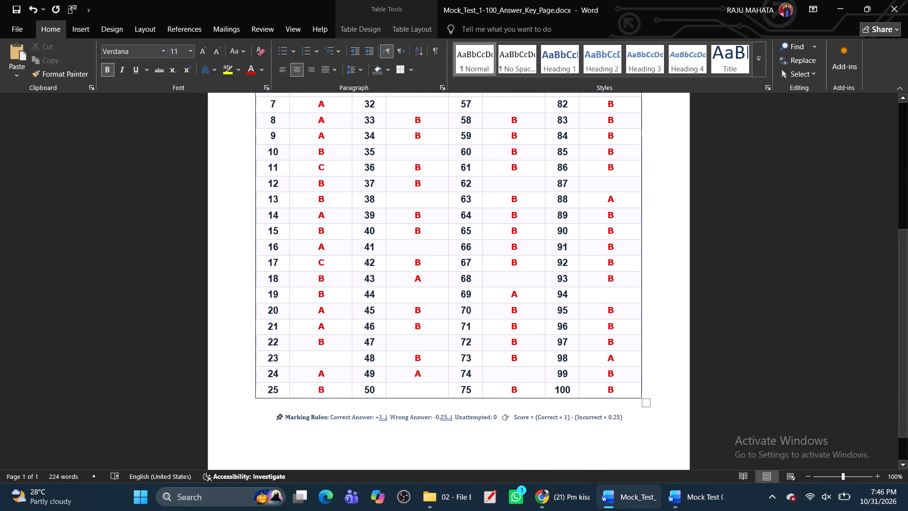
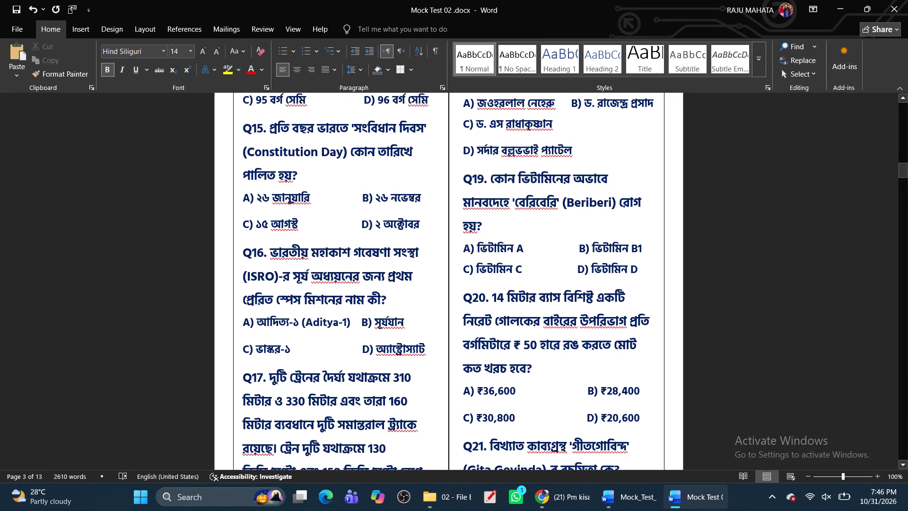
In the answer key document, change the answer for question 20 to C.
click(622, 499)
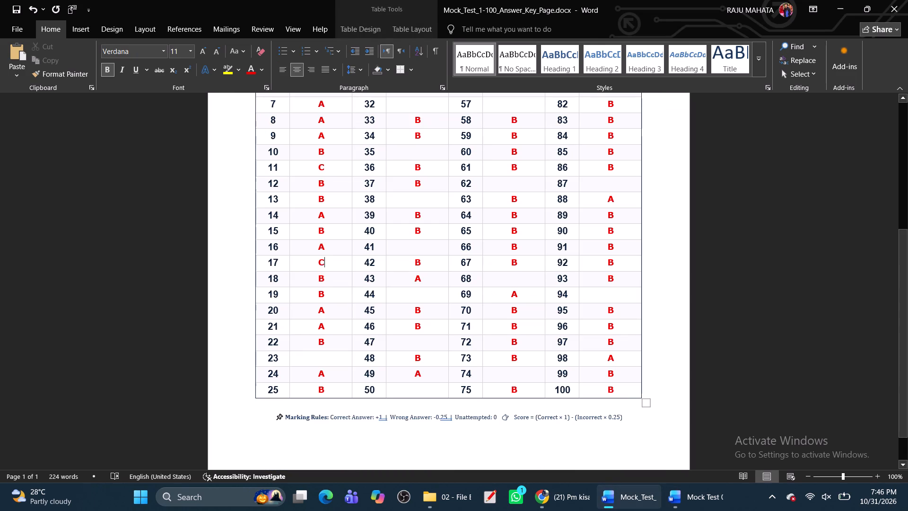
click(322, 312)
key(BackSpace)
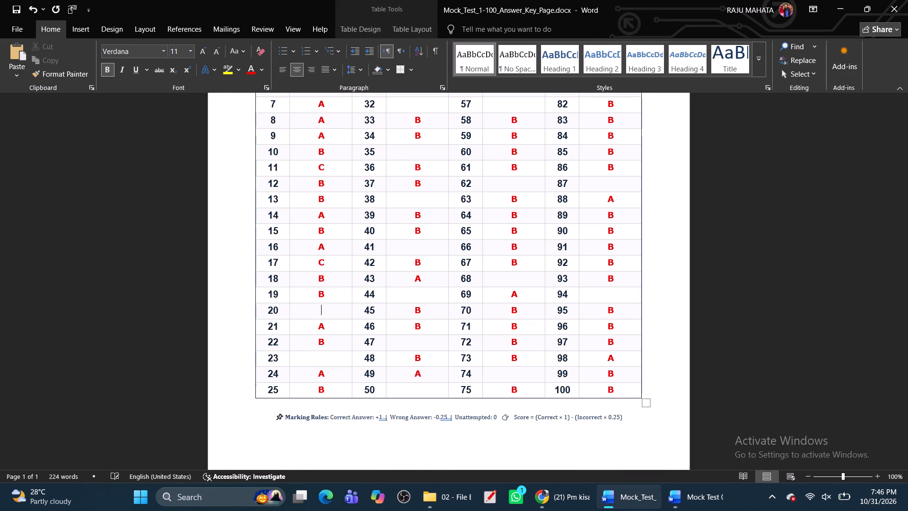
key(shift+c)
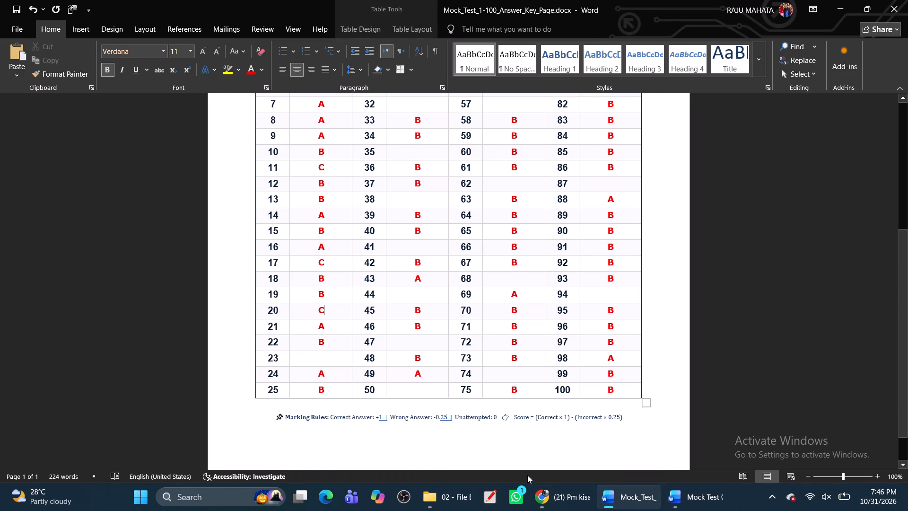
In the Mock Test 02 document, set the amount in question 23's option D to ₹34 and in option B to ₹24.
click(695, 509)
scroll(486, 402, down, 6)
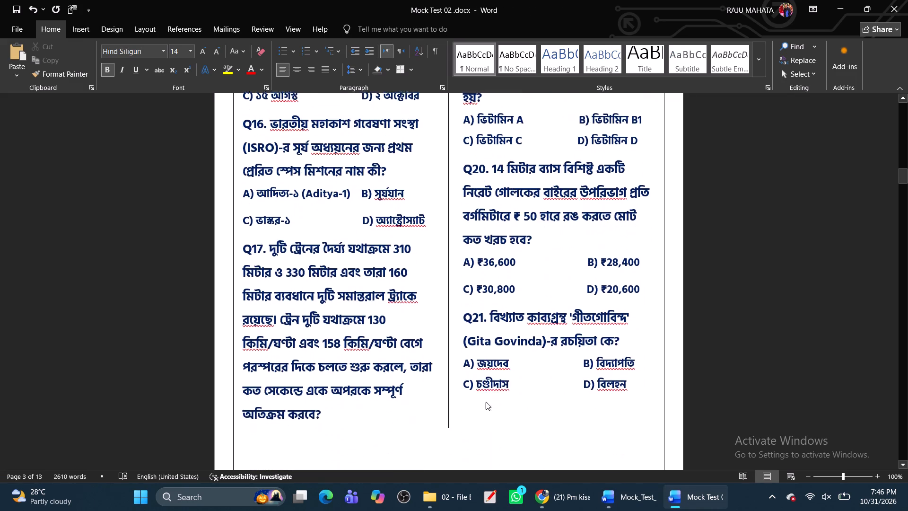
scroll(486, 402, down, 13)
scroll(316, 411, down, 2)
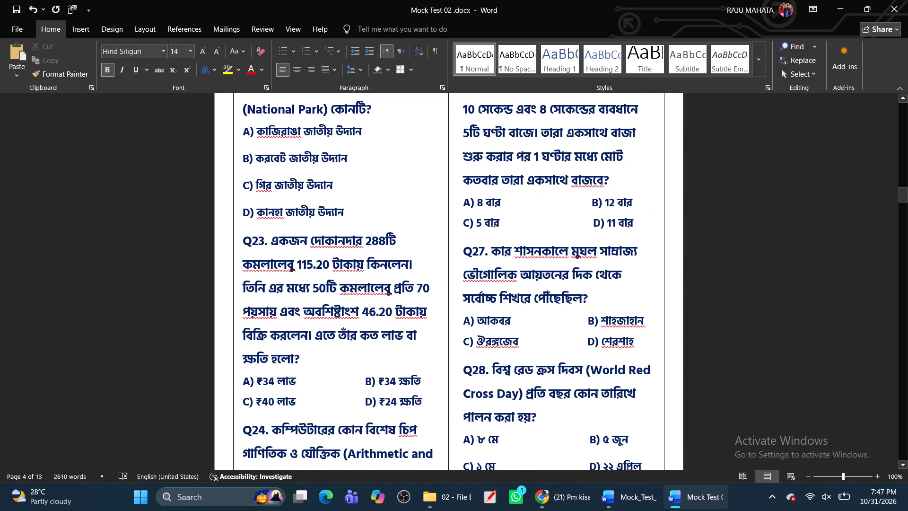
click(389, 405)
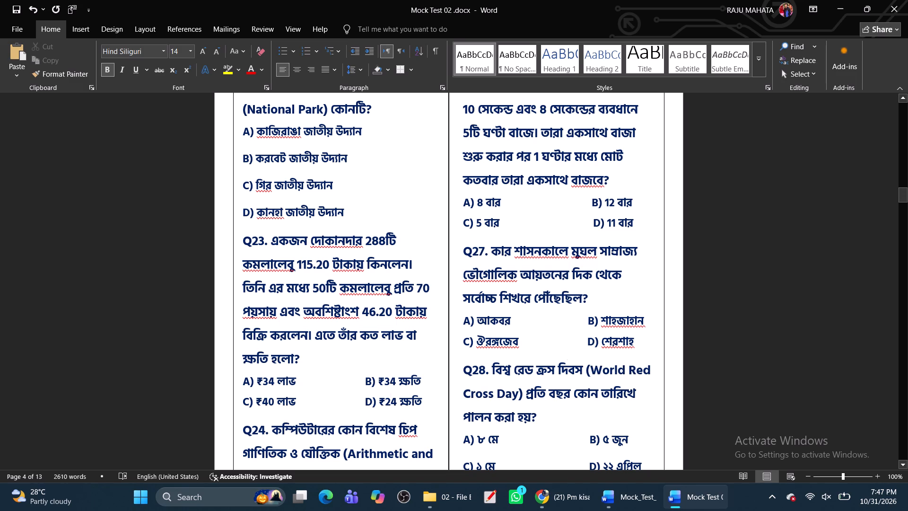
key(BackSpace)
key(3)
click(390, 385)
key(BackSpace)
key(2)
In the answer key document, enter D as the answer for question 23.
click(633, 506)
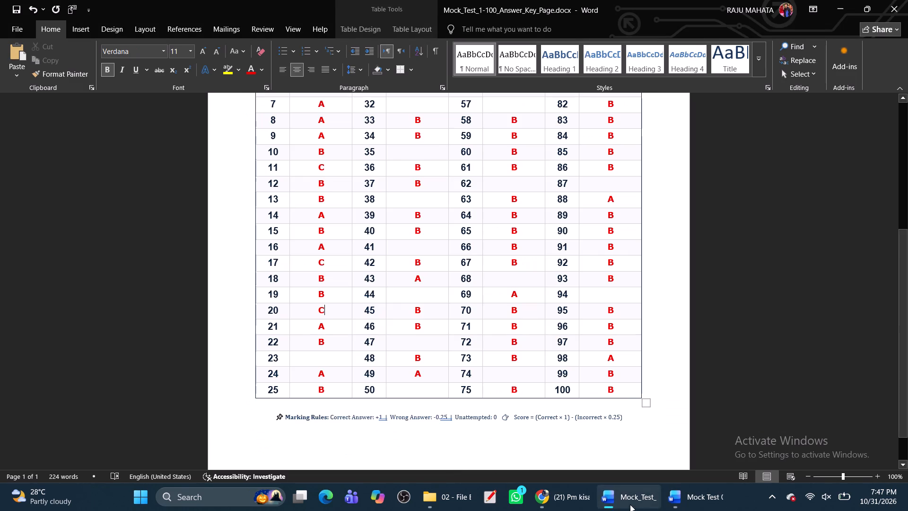
click(319, 359)
key(shift+d)
Check question 26 in the Mock Test 02 document and enter D as its answer in the answer key.
scroll(403, 364, up, 6)
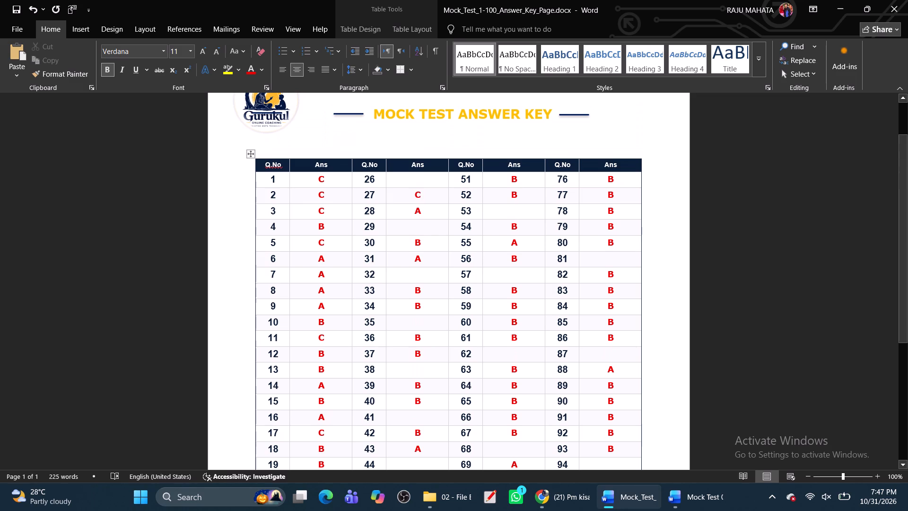
scroll(403, 364, down, 3)
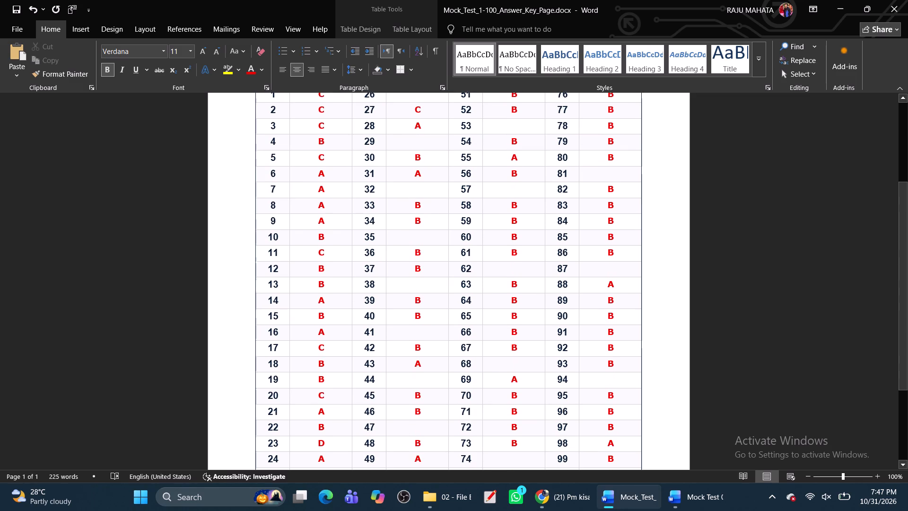
scroll(403, 363, up, 2)
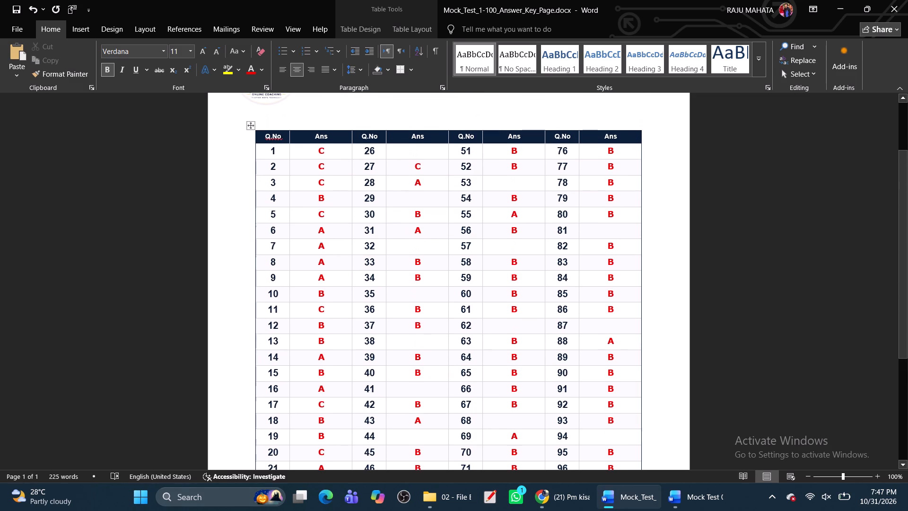
click(688, 496)
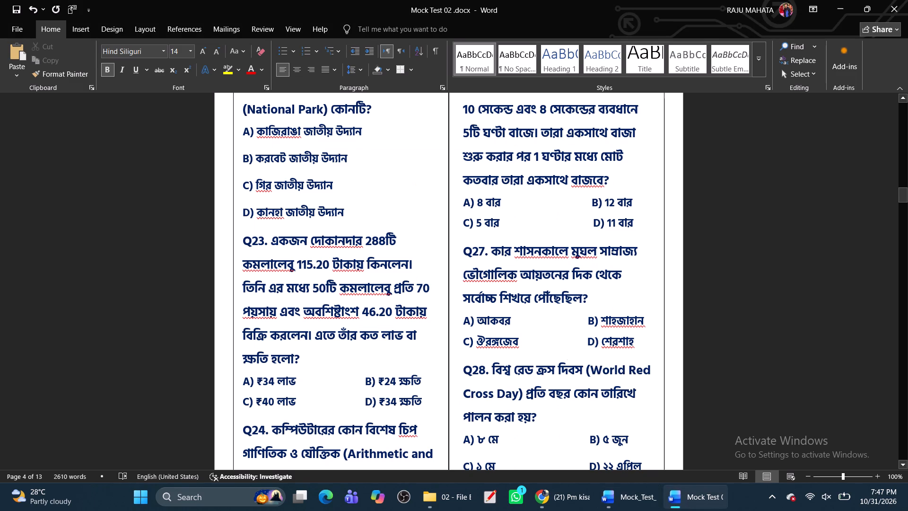
scroll(495, 373, up, 2)
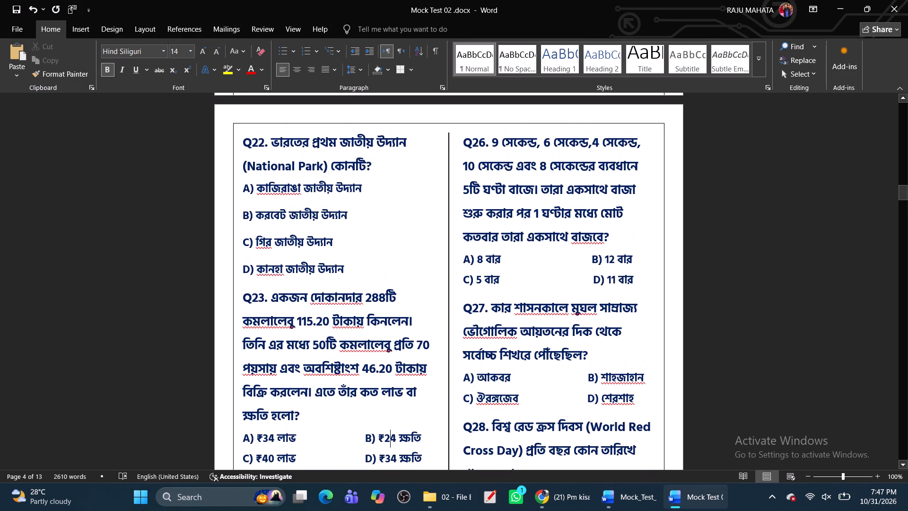
click(620, 502)
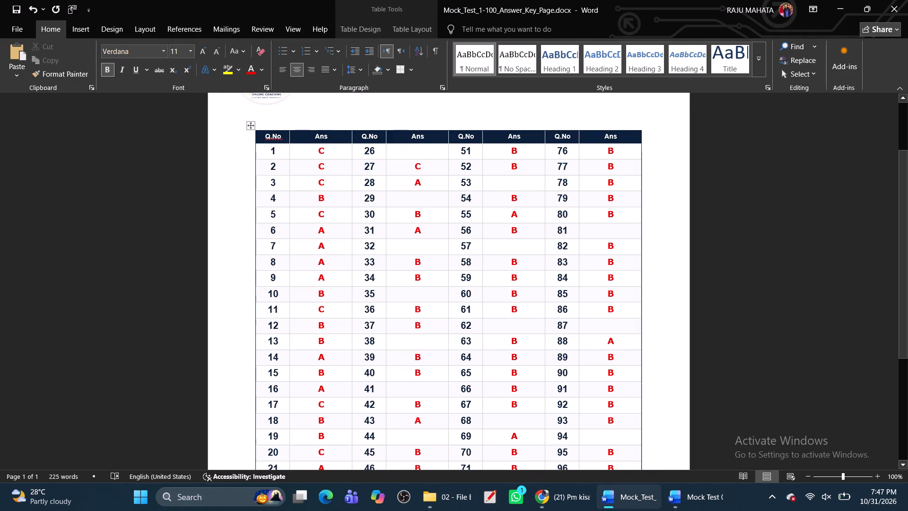
click(418, 151)
key(shift+d)
In the Mock Test 02 document, remove one space before question 26's option D.
click(687, 501)
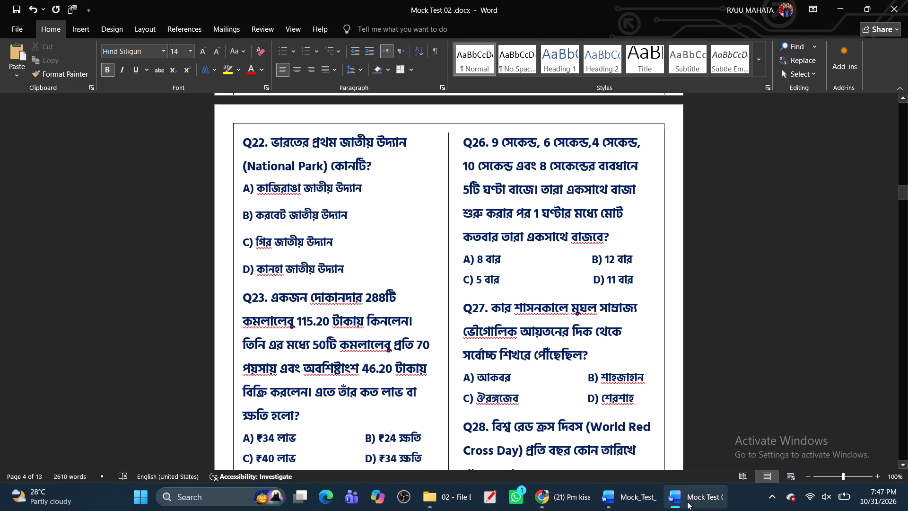
click(594, 283)
key(BackSpace)
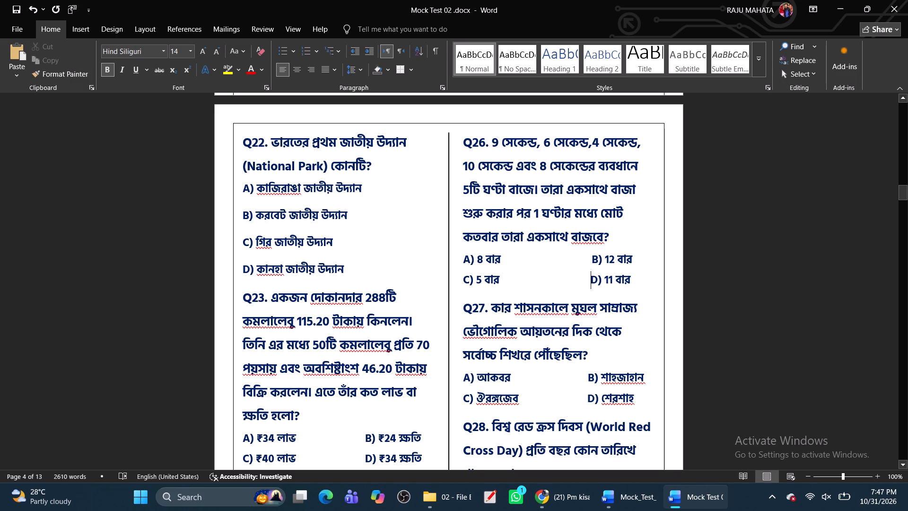
In the Mock Test 02 document, set question 29's option A to 93 and option B to 75.
scroll(557, 366, down, 9)
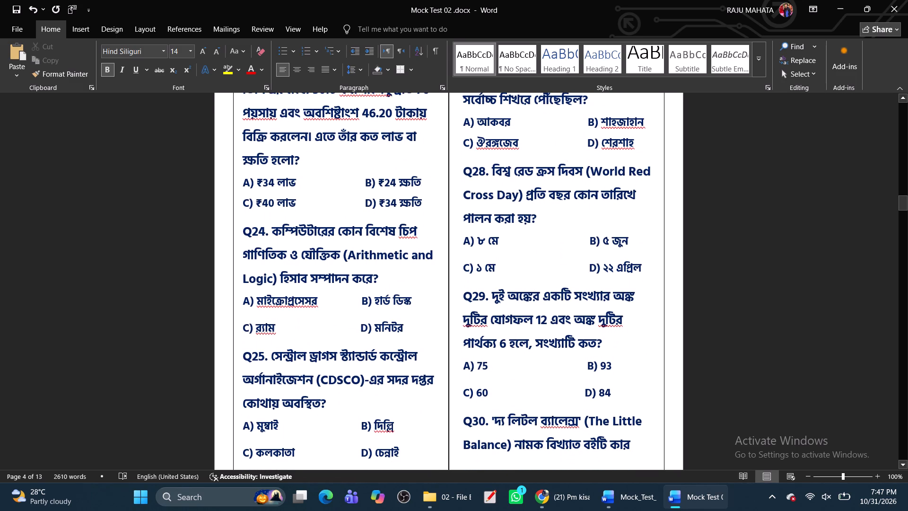
click(480, 366)
click(486, 366)
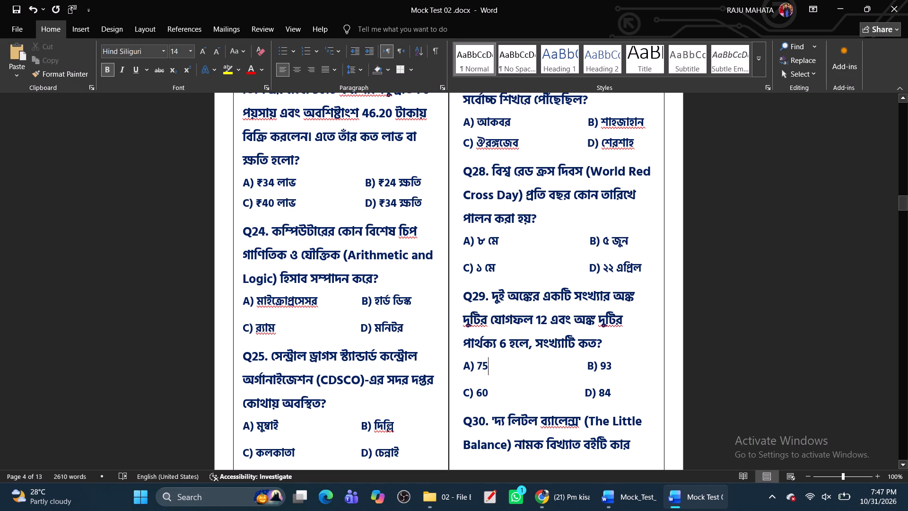
key(BackSpace)
key(BackSpace)
text(93)
double_click(606, 366)
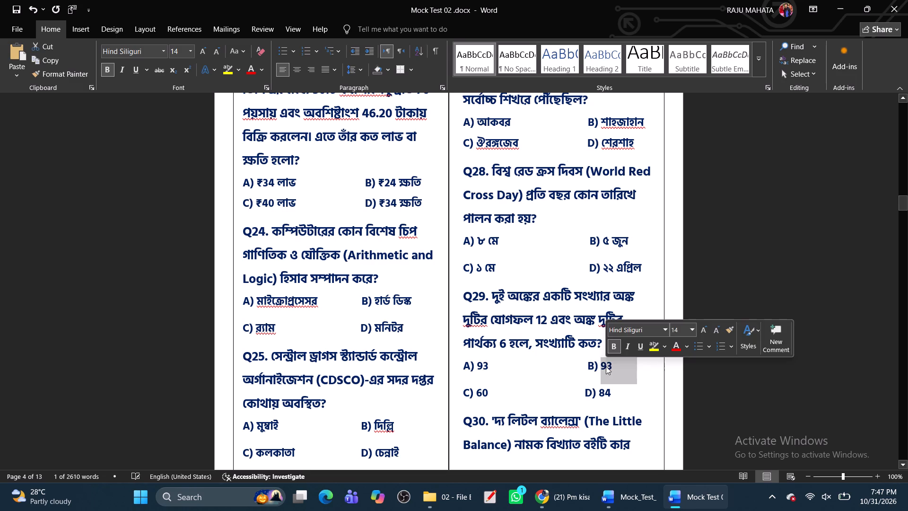
text(75)
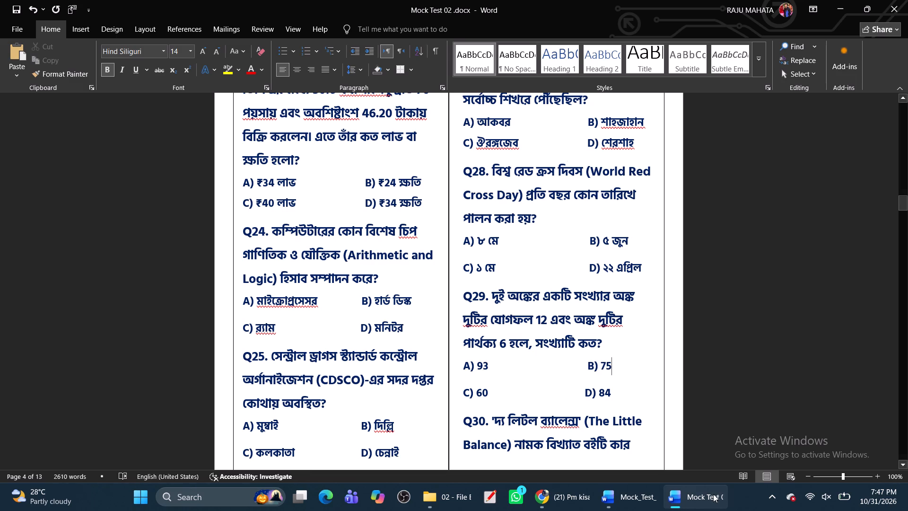
In the answer key document, enter A as the answer for question 29.
click(624, 497)
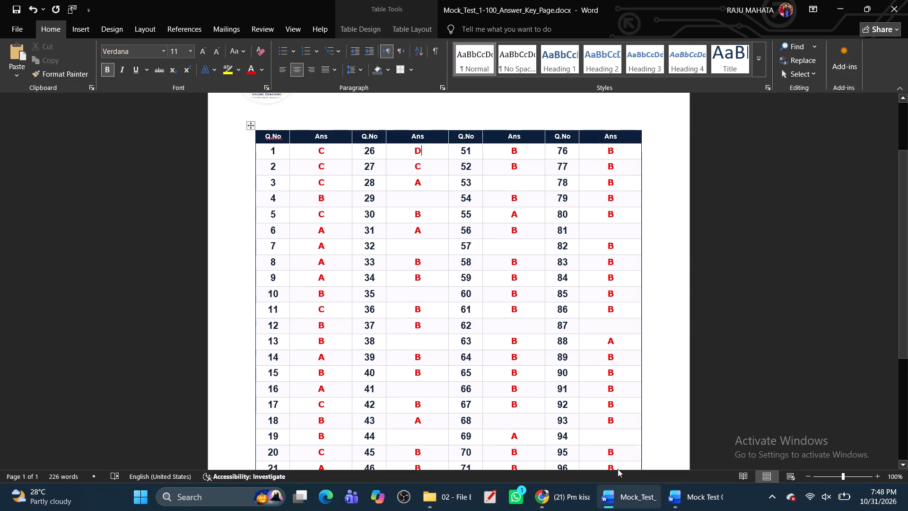
click(418, 198)
key(shift+a)
Check question 32 in the Mock Test 02 document and enter D as its answer in the answer key.
click(674, 498)
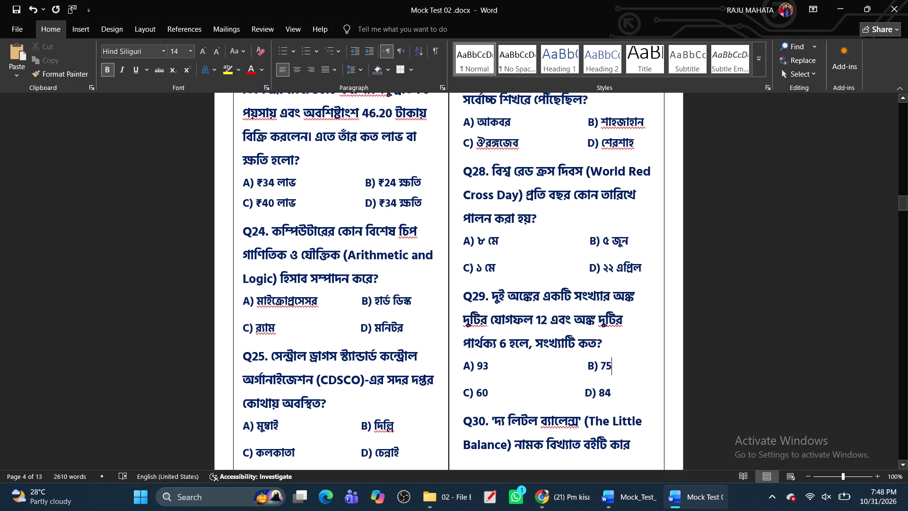
scroll(499, 357, down, 6)
scroll(368, 396, down, 8)
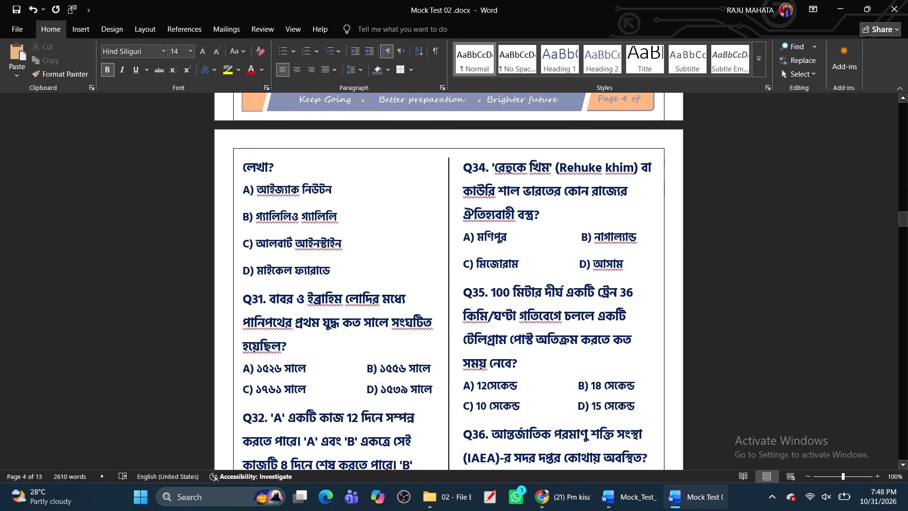
scroll(368, 396, down, 5)
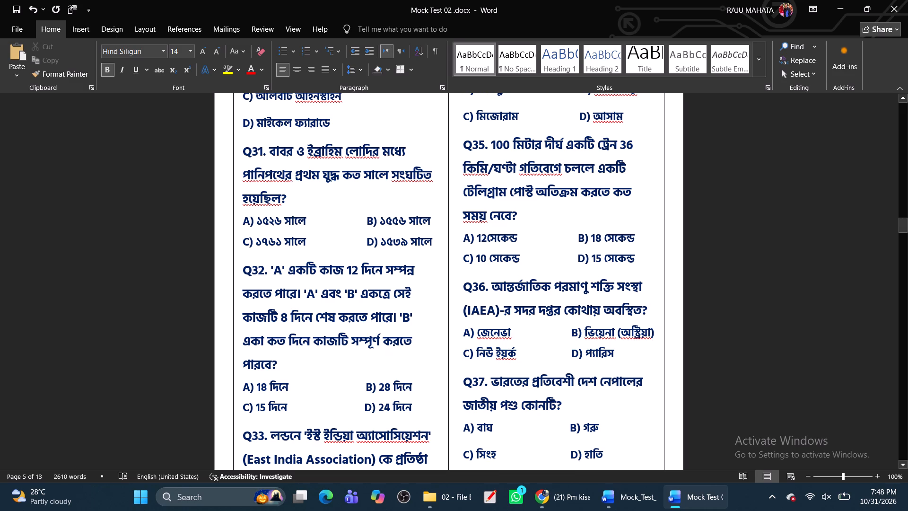
click(627, 499)
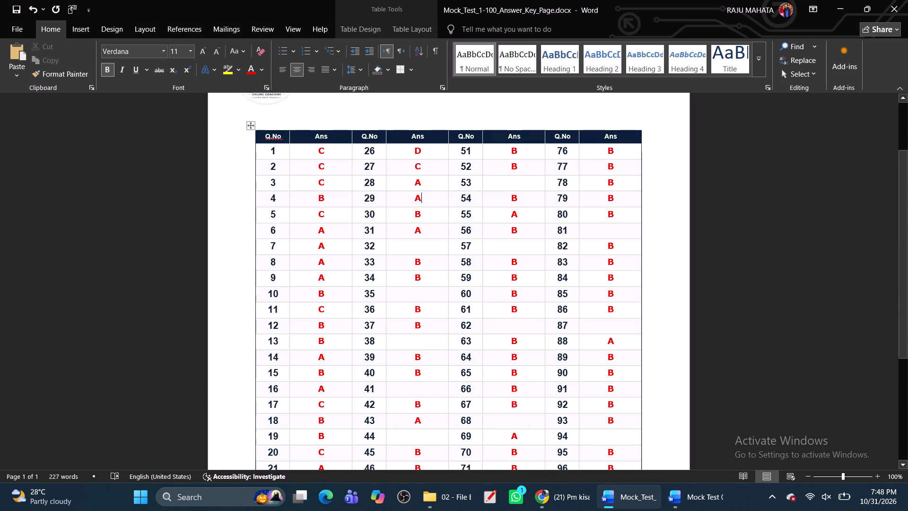
click(420, 247)
key(shift+d)
Check question 35 in the Mock Test 02 document and enter C as its answer in the answer key.
click(689, 503)
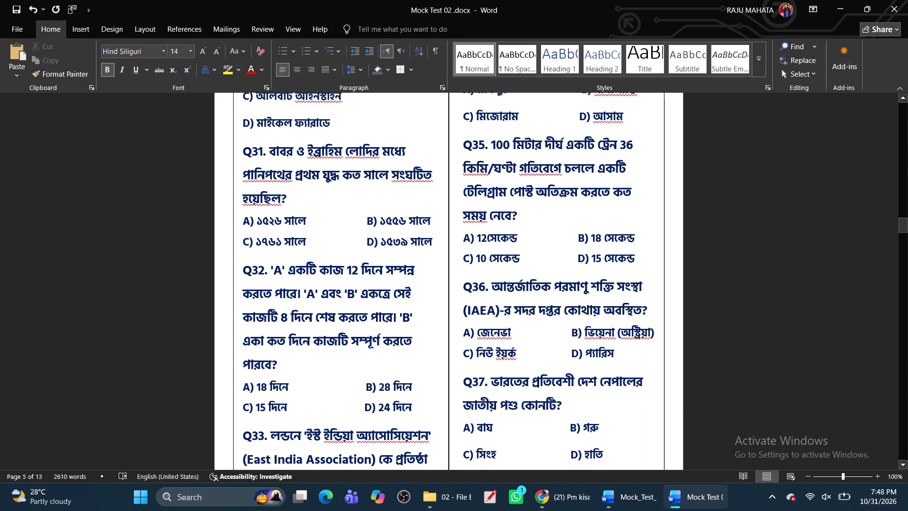
scroll(258, 326, down, 6)
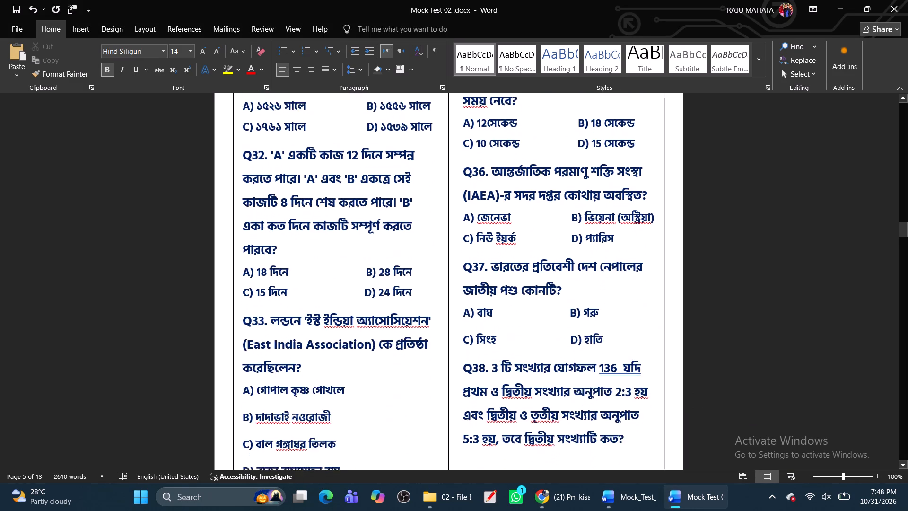
scroll(258, 326, up, 5)
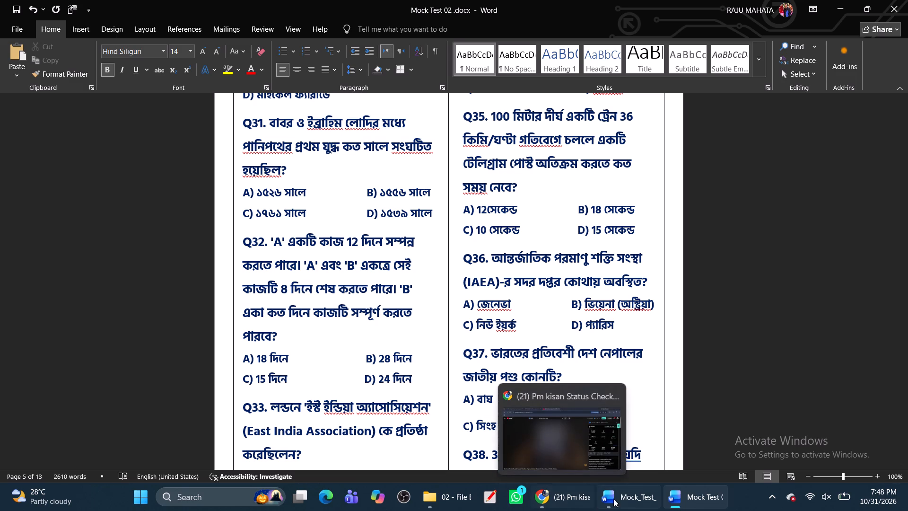
click(692, 499)
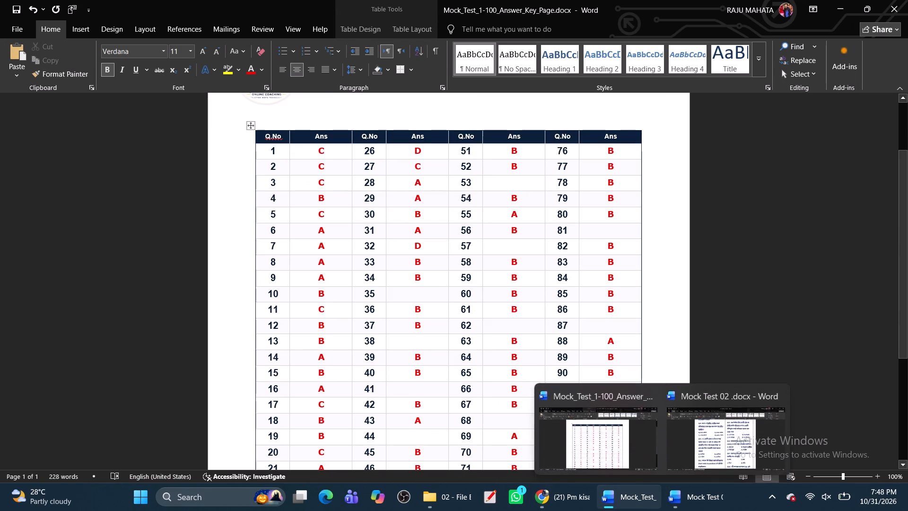
click(415, 296)
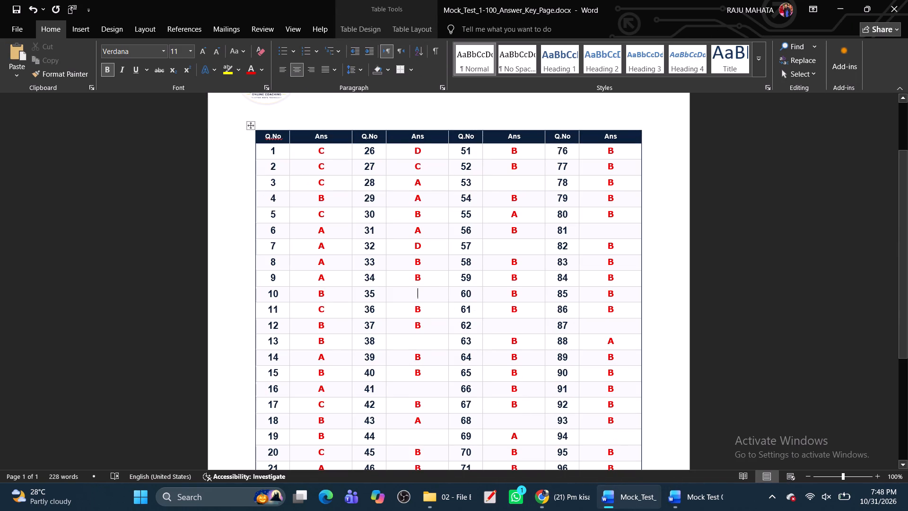
key(shift+c)
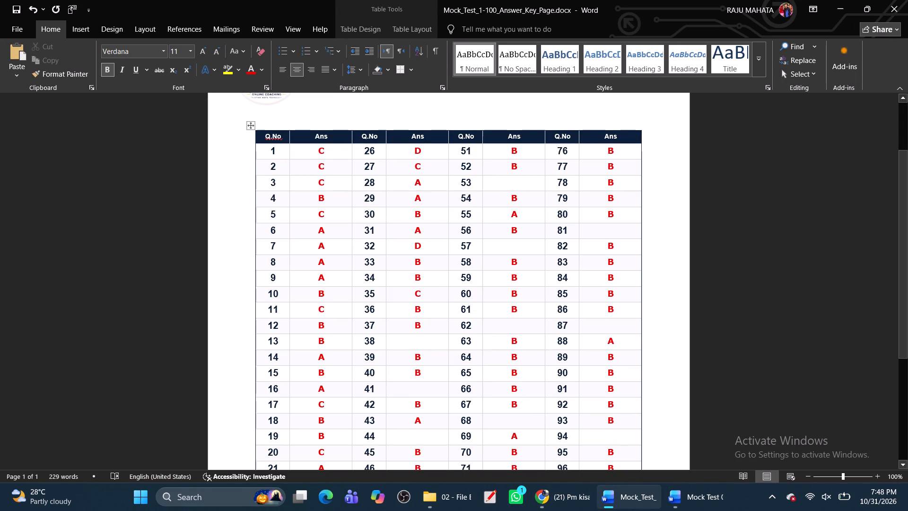
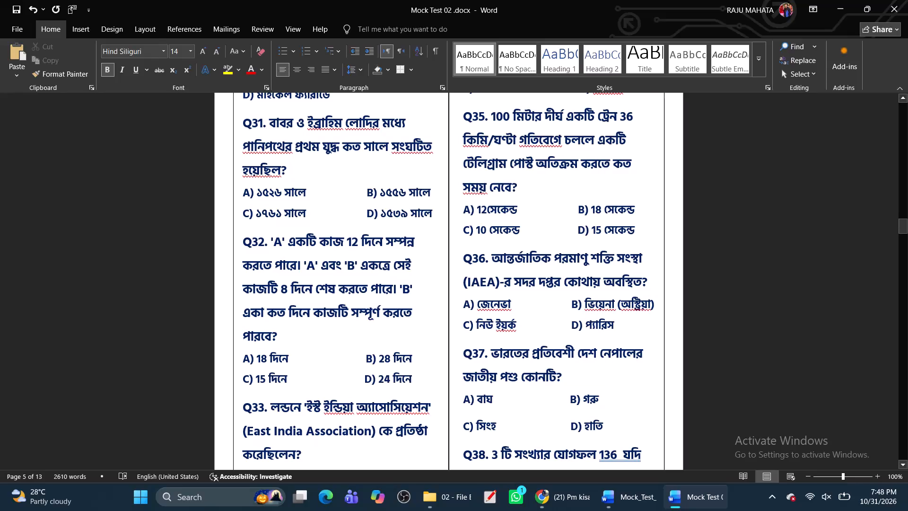
In the Mock Test 02 document, set question 38's option A to 60 and option B to 45.
scroll(493, 308, down, 10)
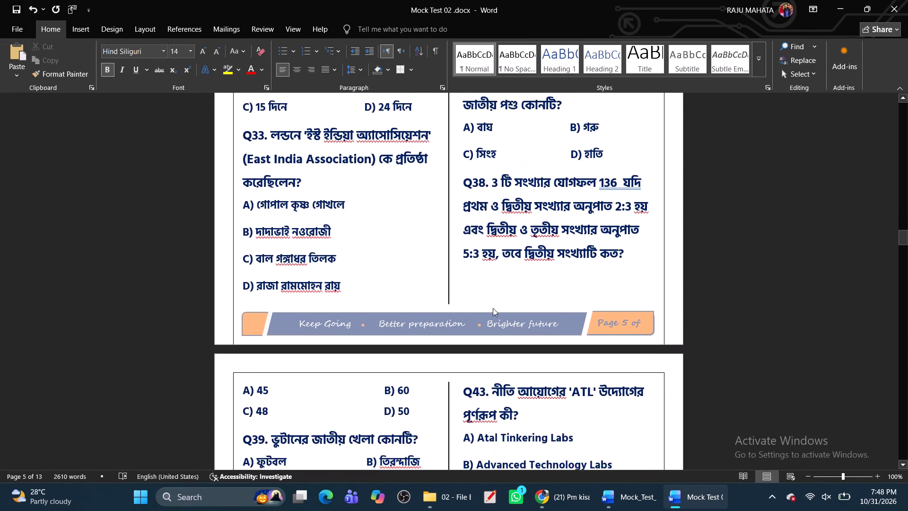
scroll(493, 308, down, 2)
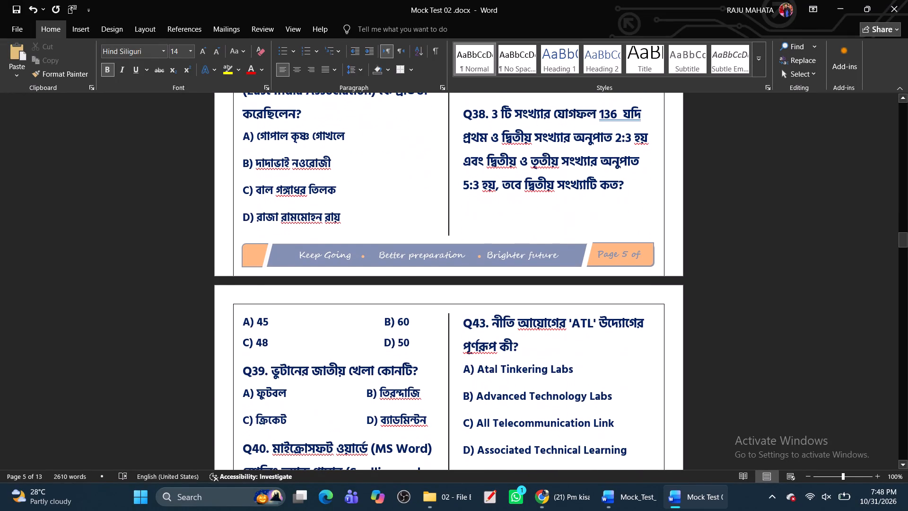
double_click(262, 323)
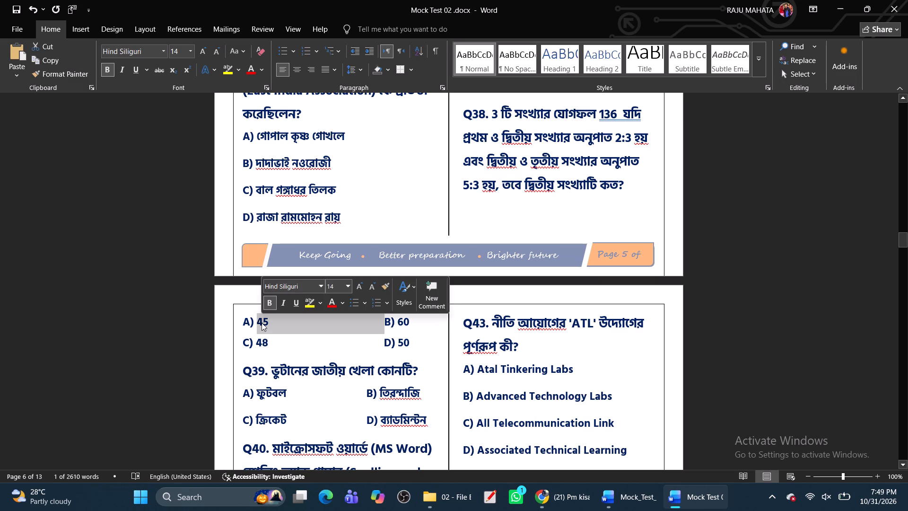
text(60)
double_click(403, 322)
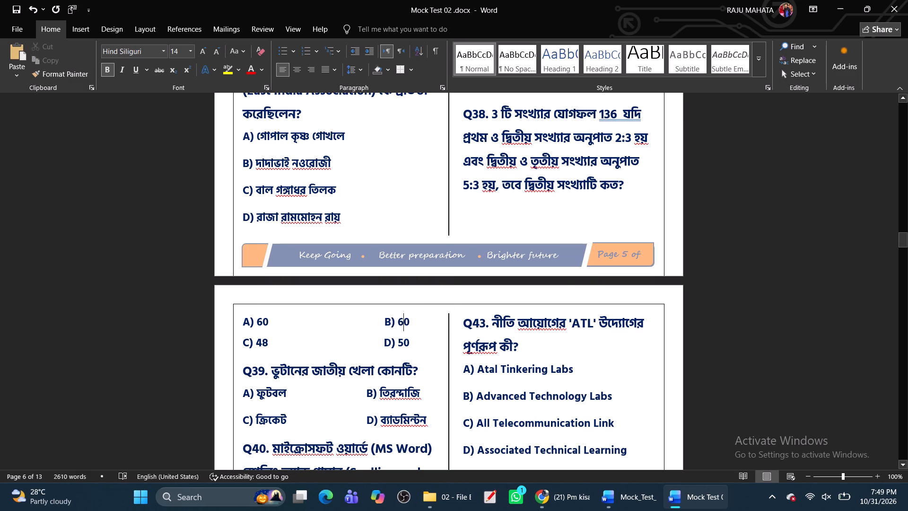
key(4)
key(5)
In the answer key document, enter A as the answer for question 38.
click(625, 498)
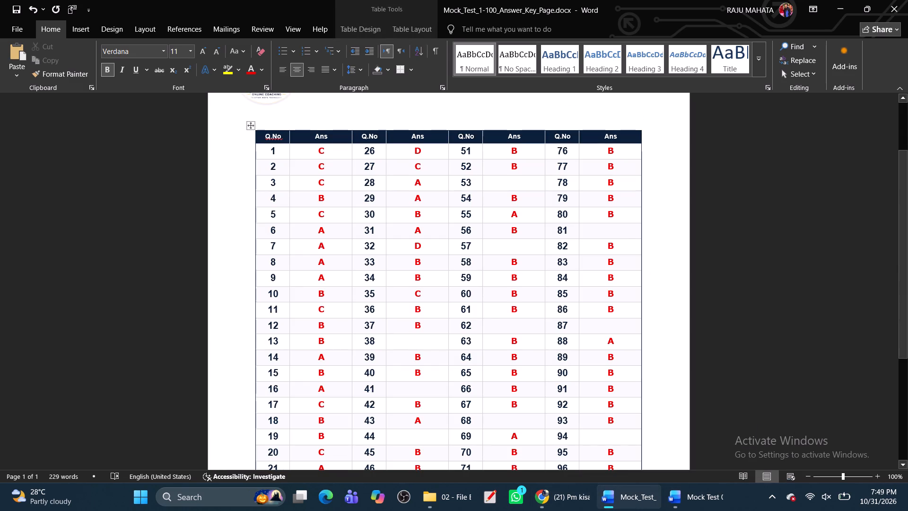
scroll(390, 354, down, 2)
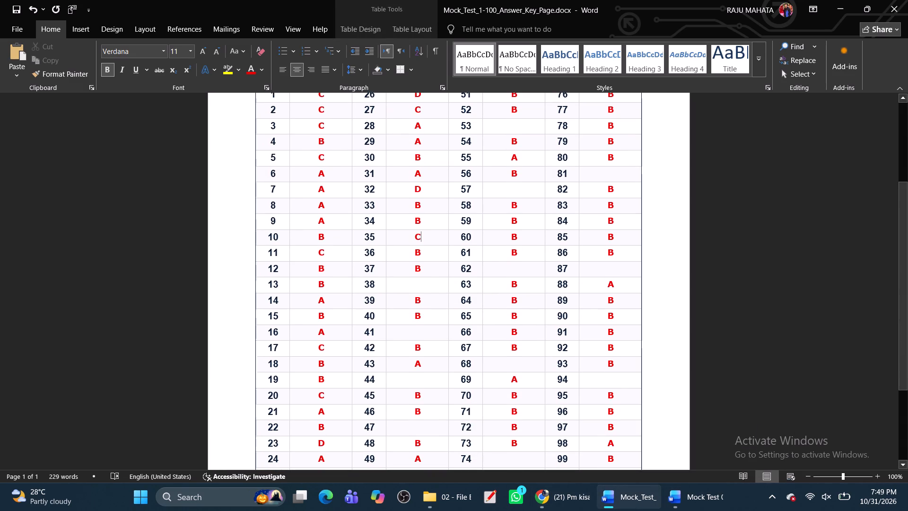
click(418, 283)
key(shift+a)
In the Mock Test 02 document, change the number in question 41's option D to 22 and in option B to 18.
click(680, 503)
scroll(363, 355, down, 6)
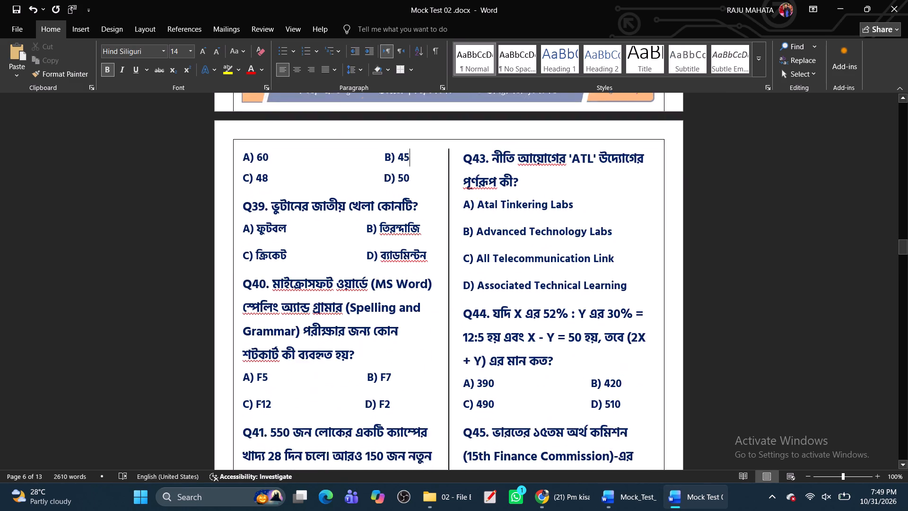
scroll(362, 356, down, 2)
scroll(262, 327, down, 4)
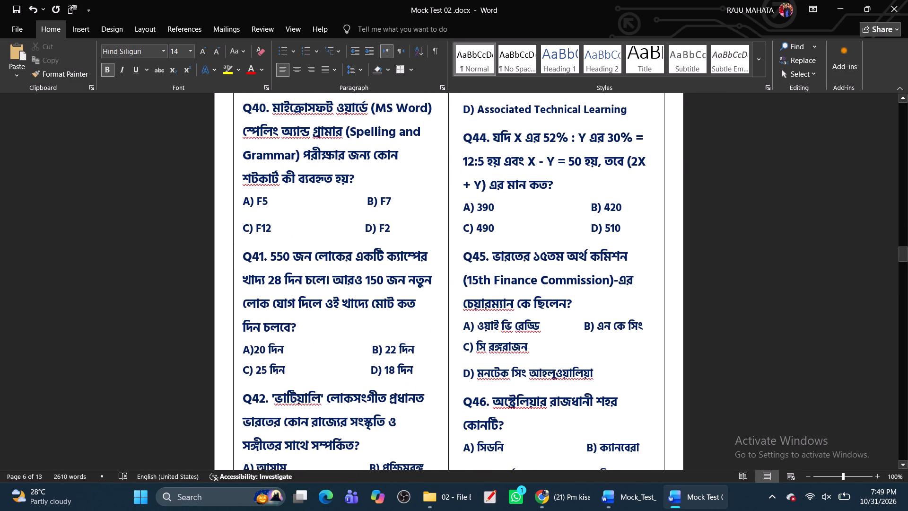
double_click(388, 370)
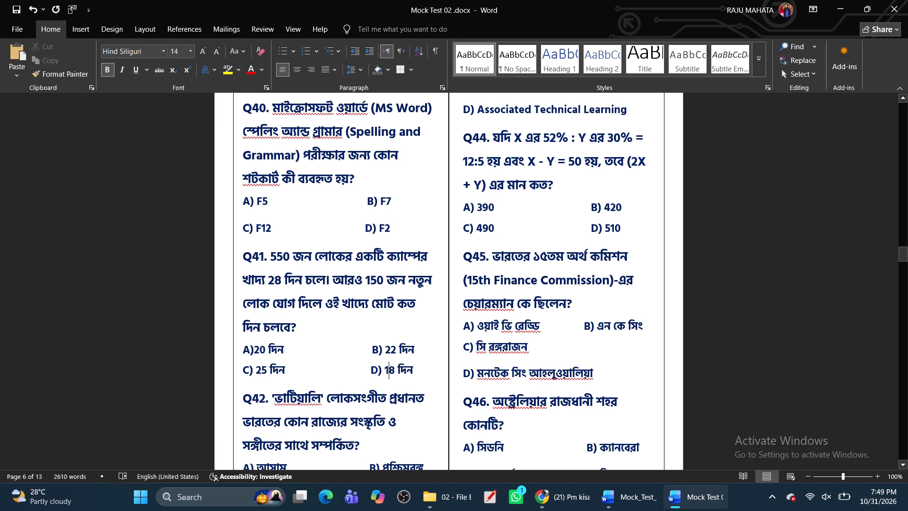
text(22)
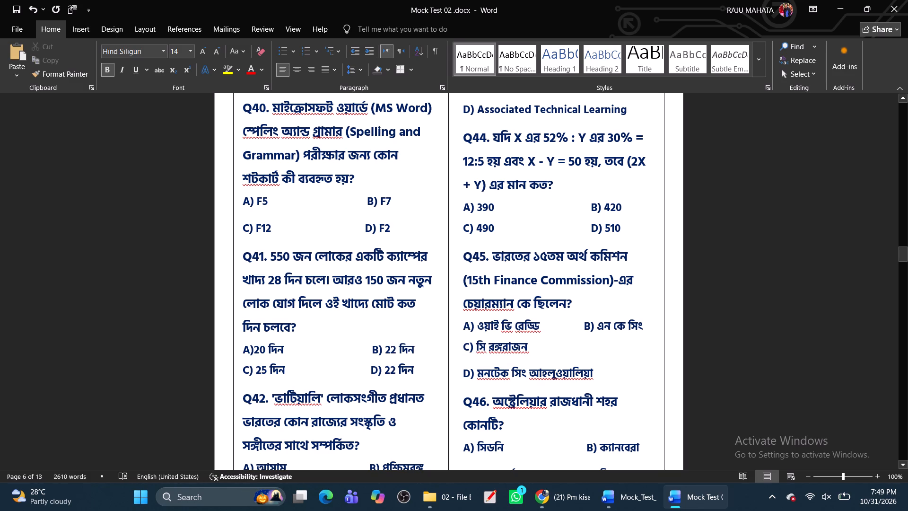
double_click(389, 352)
text(18)
In the answer key document, enter D as the answer for question 41.
click(617, 499)
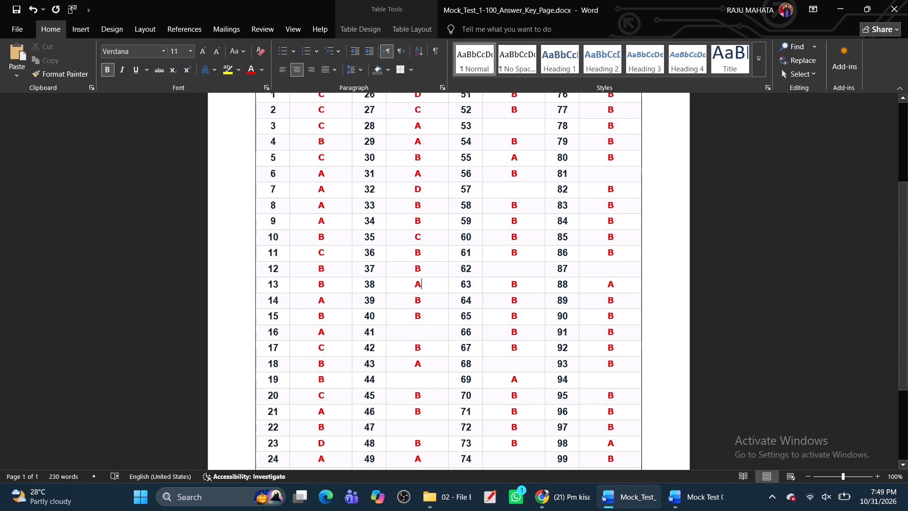
click(418, 330)
key(shift+d)
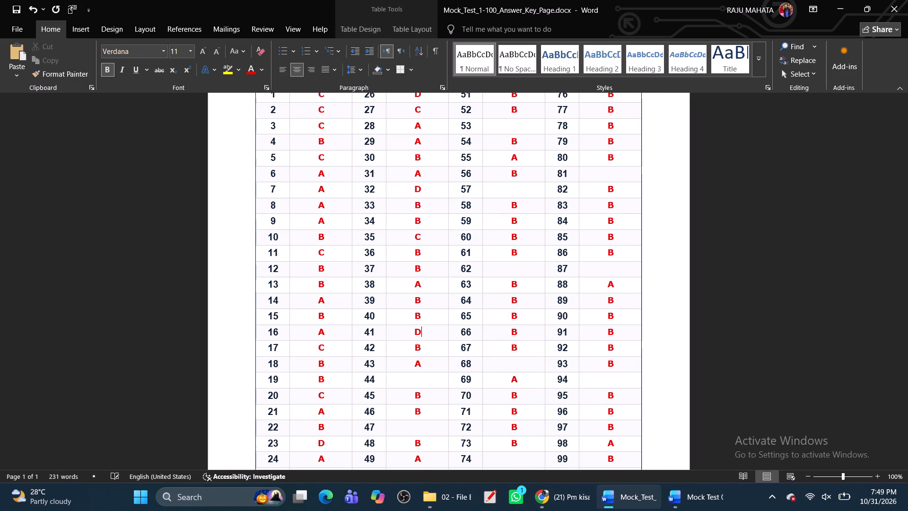
Check question 44 in the Mock Test 02 document and enter C as its answer in the answer key.
scroll(437, 371, down, 3)
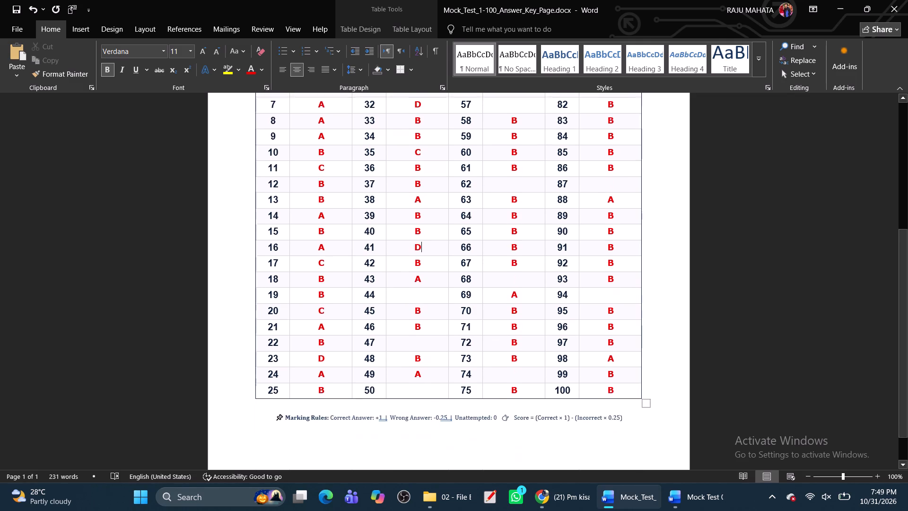
scroll(437, 371, down, 1)
click(691, 496)
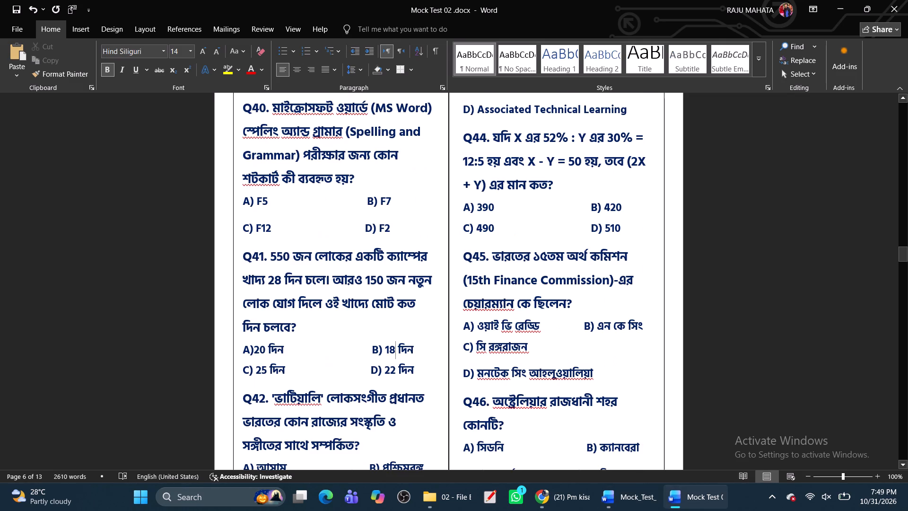
scroll(439, 321, up, 1)
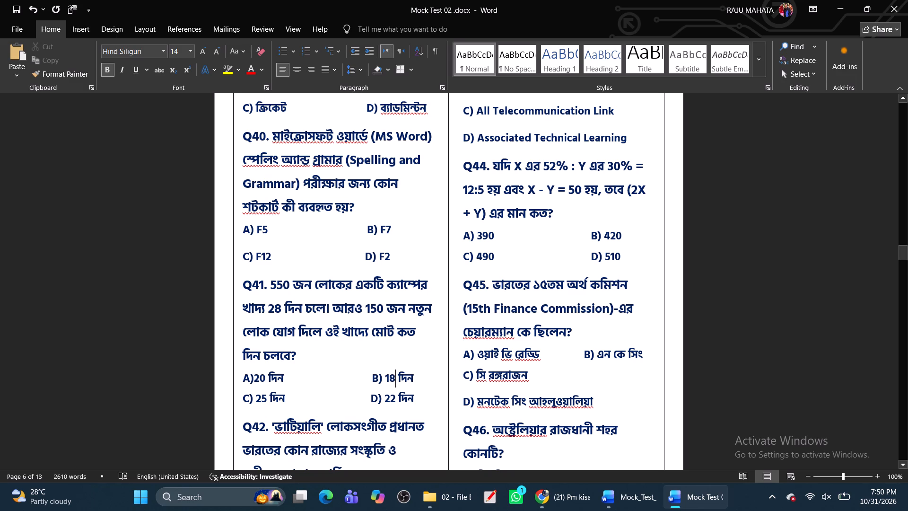
click(628, 510)
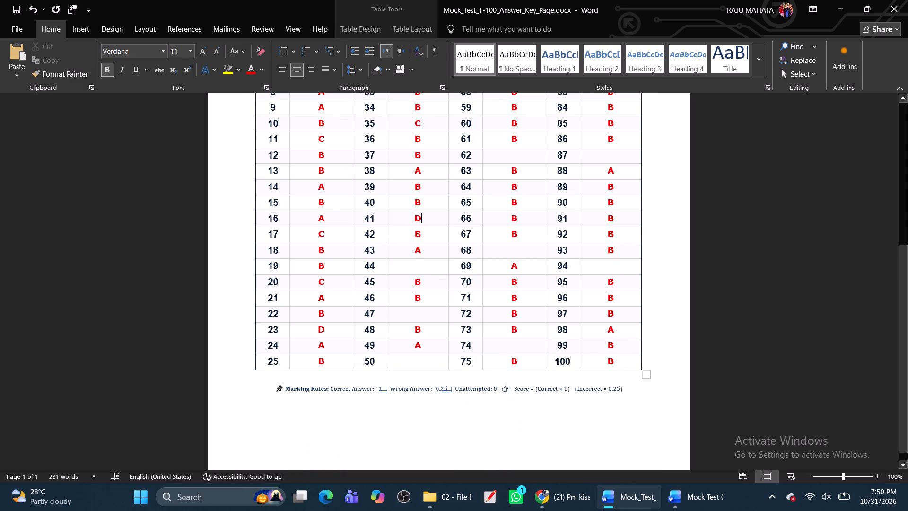
click(419, 268)
key(shift+c)
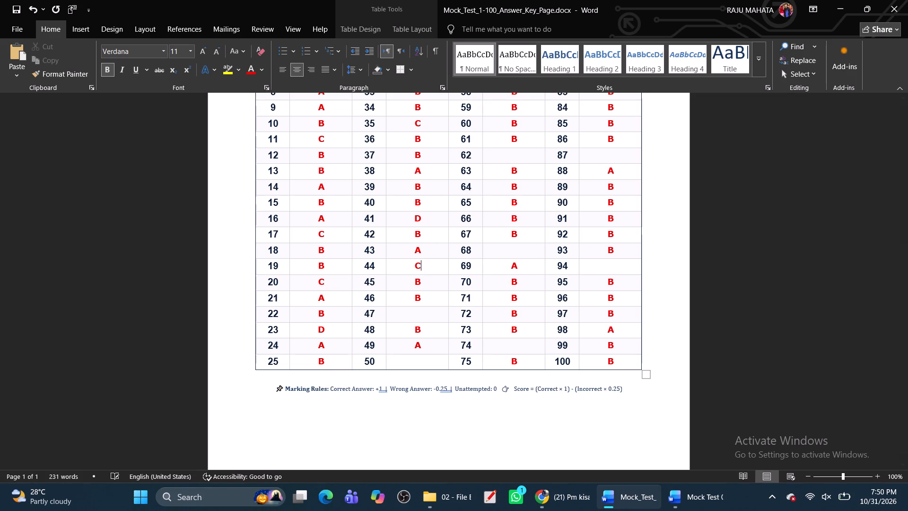
In the Mock Test 02 document, change the amount in question 47's option B to 1380 and in option C to 1440.
click(693, 510)
scroll(458, 346, down, 9)
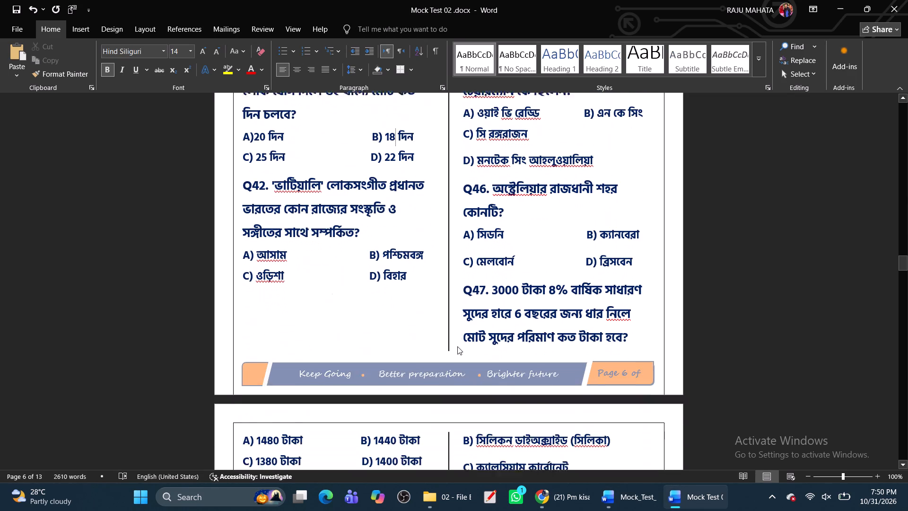
scroll(457, 346, down, 3)
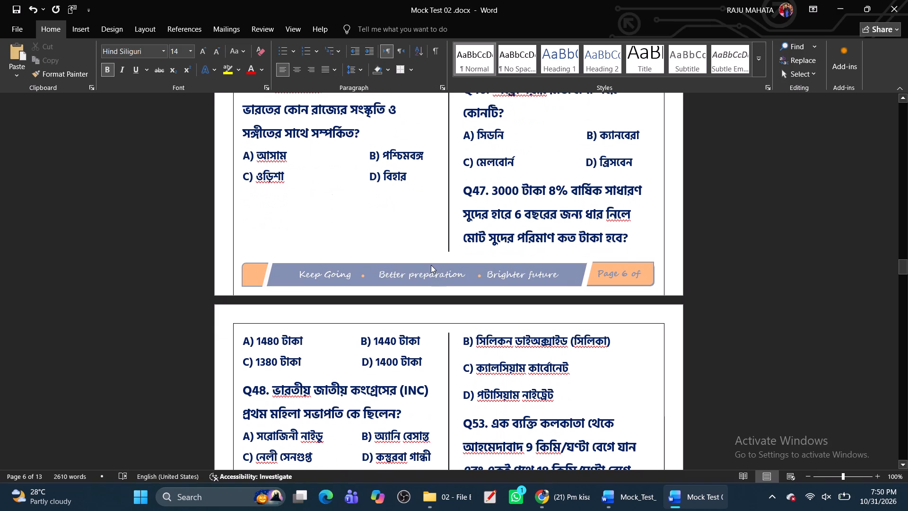
scroll(332, 356, down, 1)
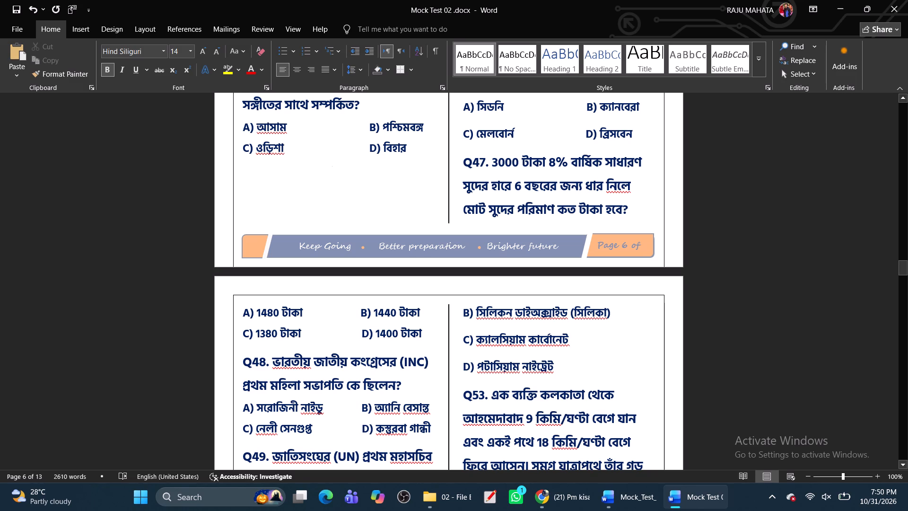
double_click(384, 312)
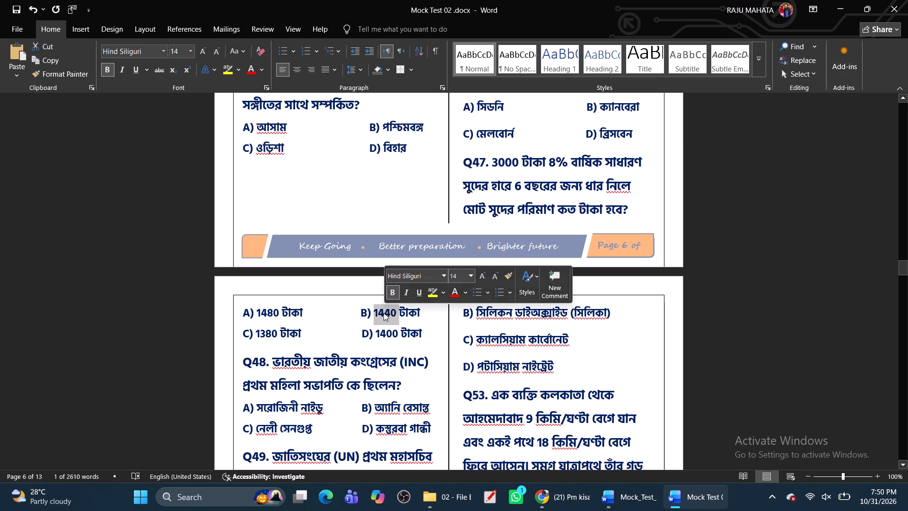
text(1380)
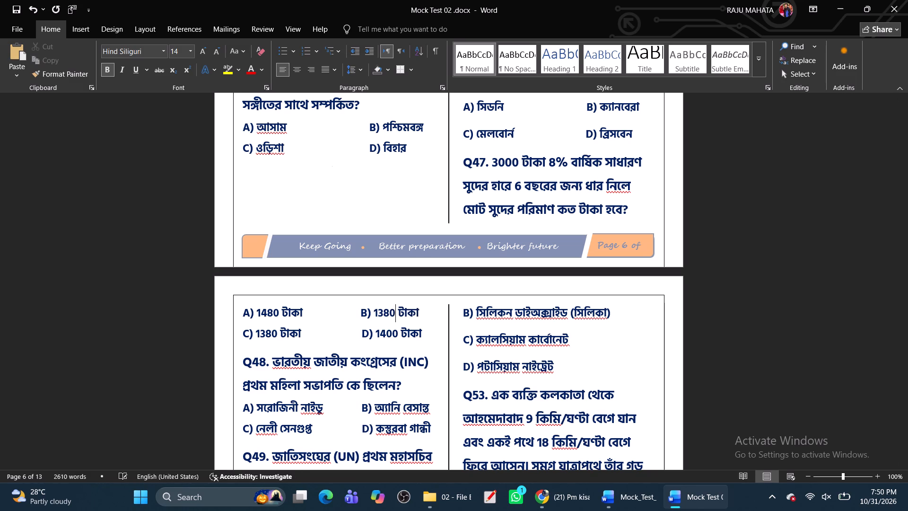
double_click(263, 335)
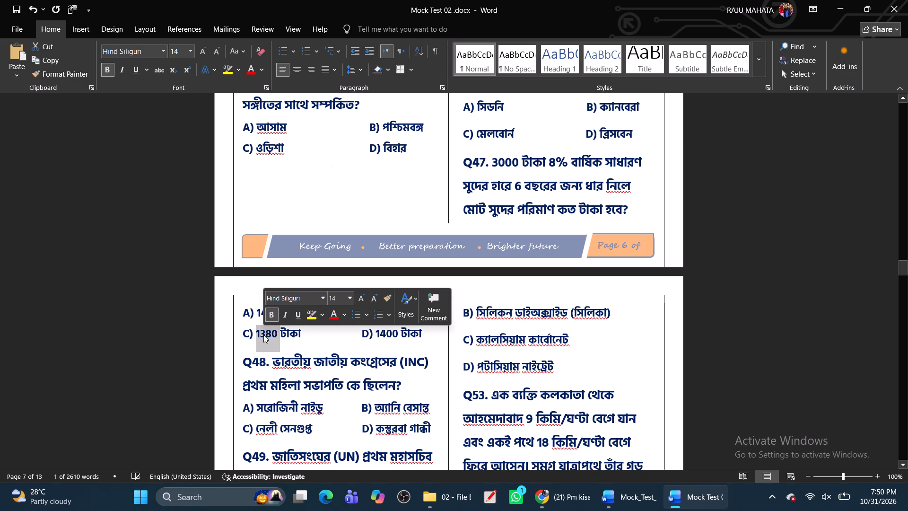
text(1440)
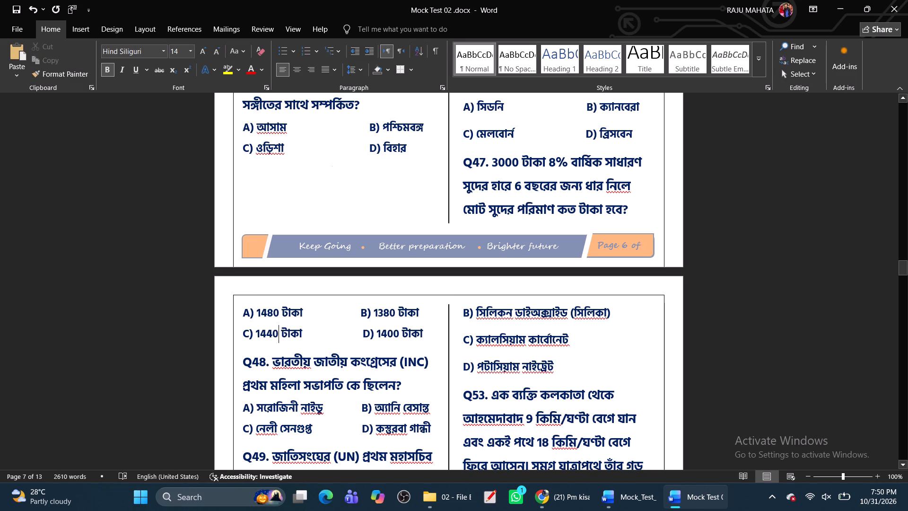
In the answer key document, enter C as the answer for question 47.
click(629, 498)
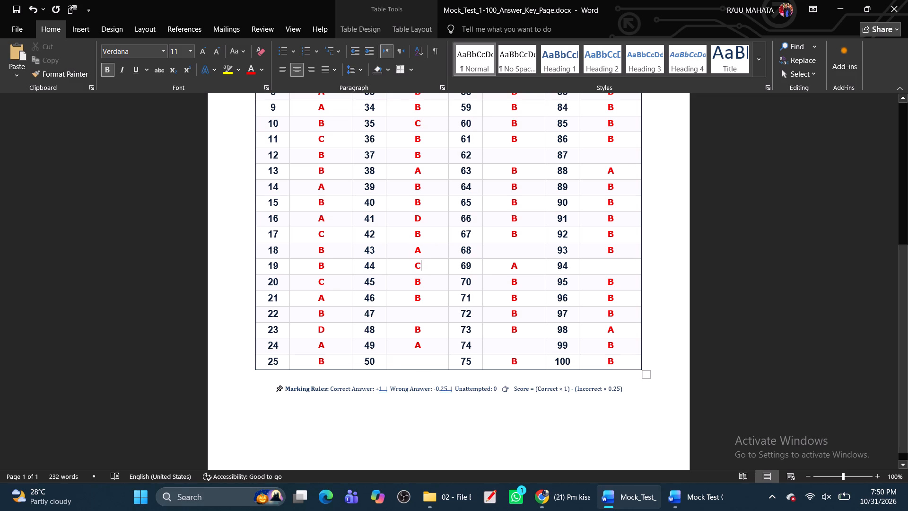
click(417, 313)
key(shift+c)
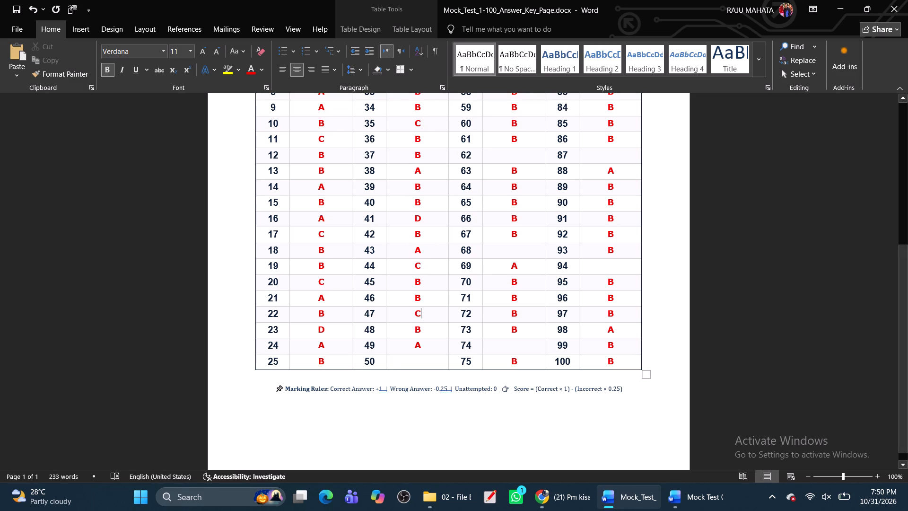
Check question 50 in the Mock Test 02 document and enter A as its answer in the answer key.
click(701, 500)
scroll(452, 358, down, 2)
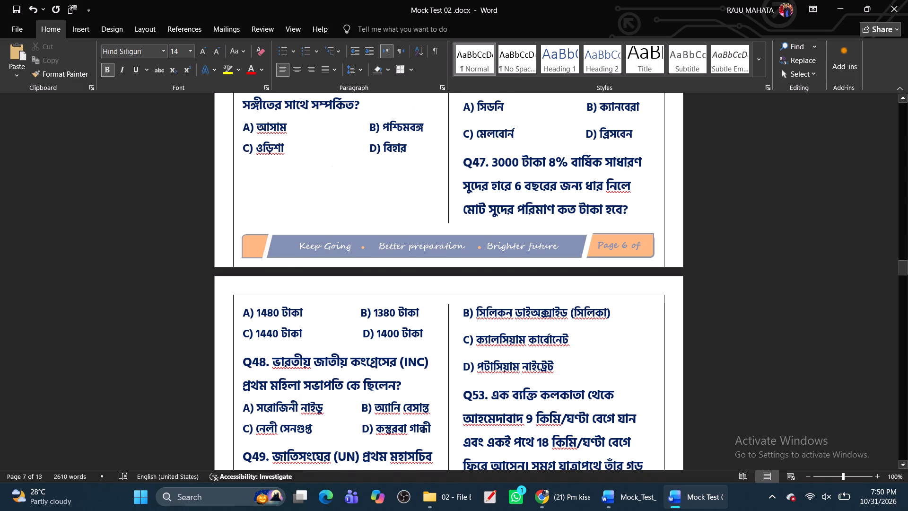
scroll(445, 362, down, 5)
scroll(393, 377, down, 3)
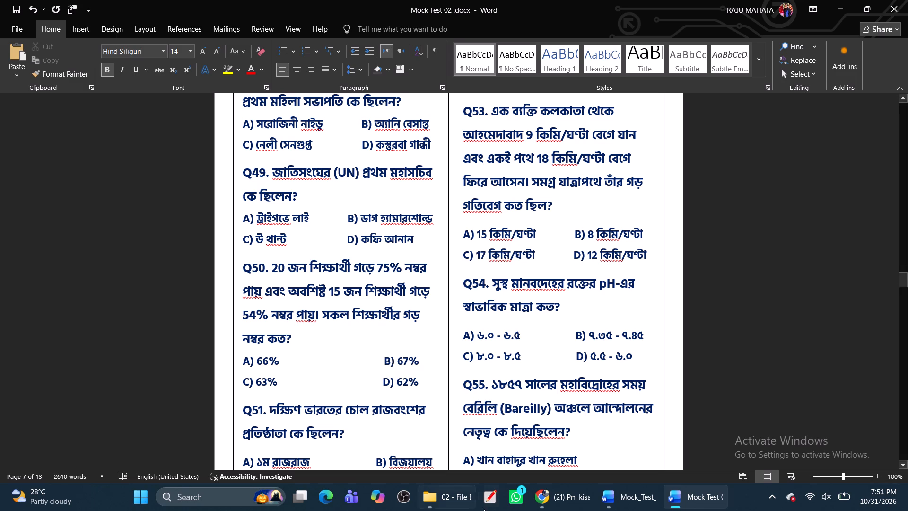
click(624, 498)
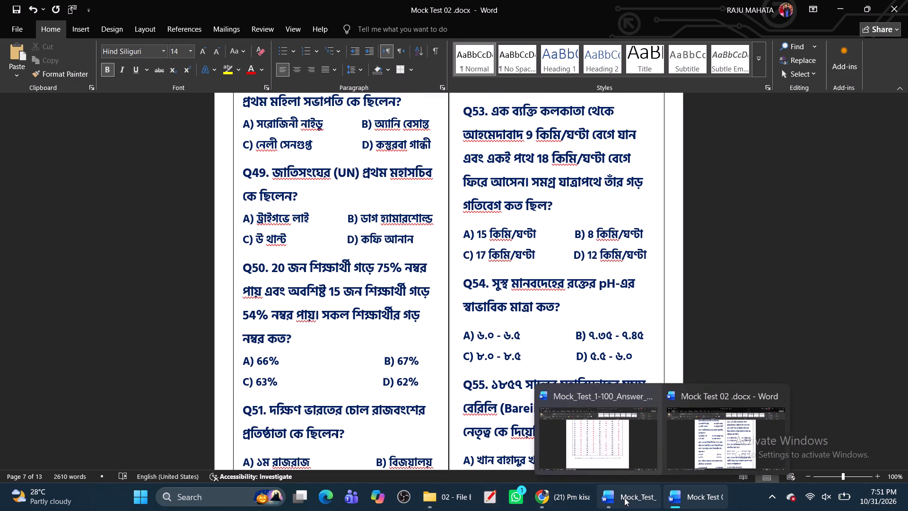
click(414, 364)
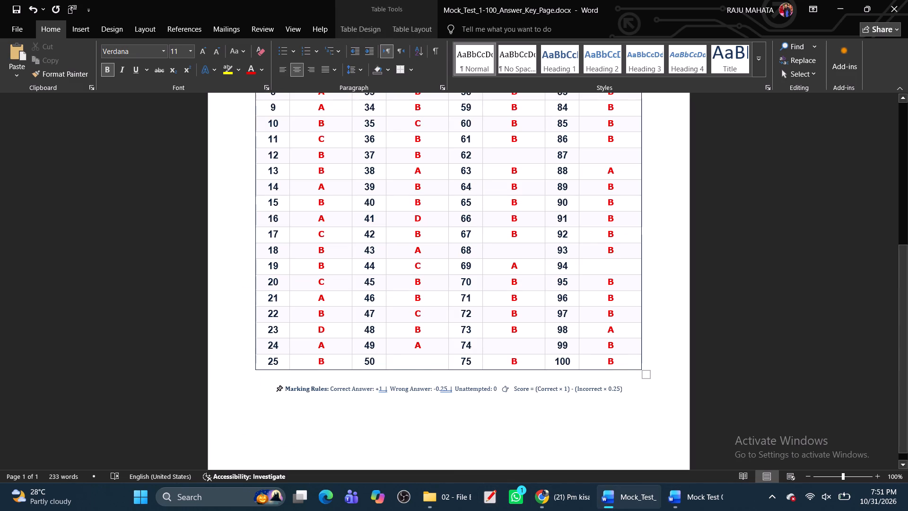
key(shift+a)
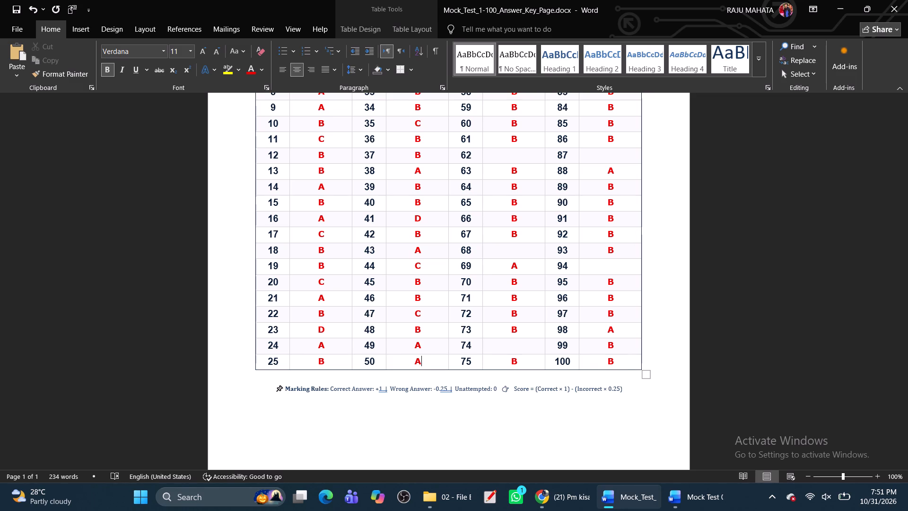
Check question 53 in the Mock Test 02 document and enter D as its answer in the answer key.
scroll(554, 252, up, 5)
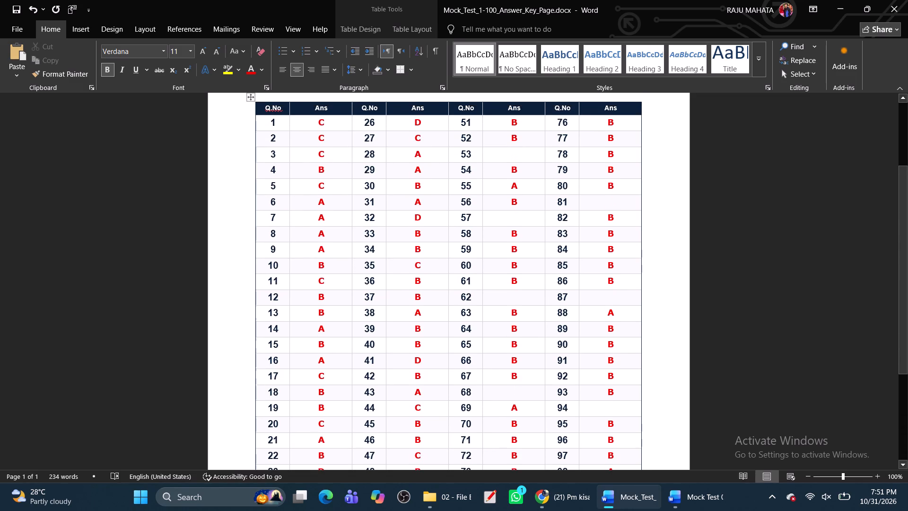
click(698, 493)
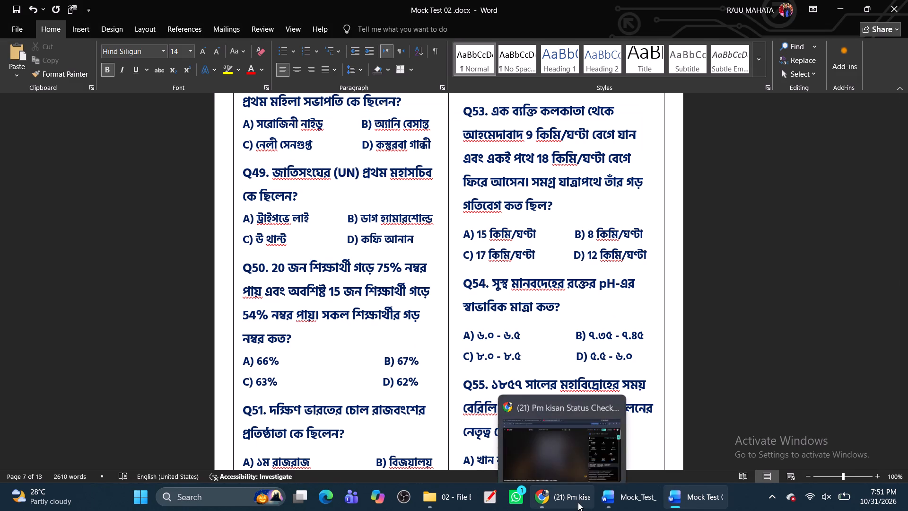
click(626, 500)
click(511, 150)
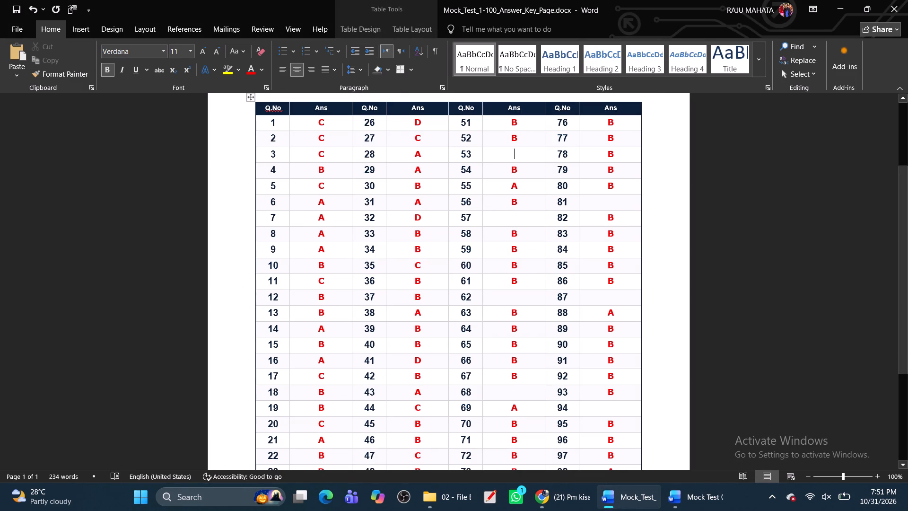
key(shift+d)
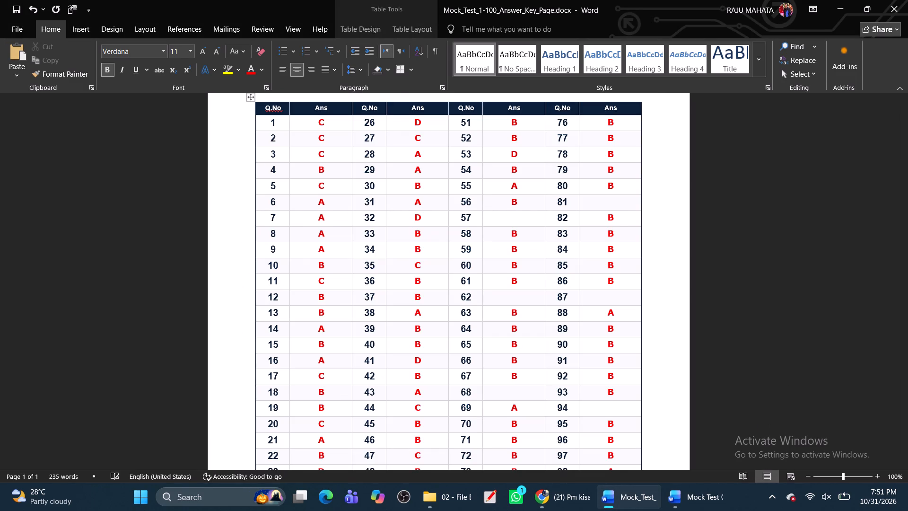
Switch back to the Mock Test 02 document to continue with the next unanswered question.
click(684, 505)
click(684, 505)
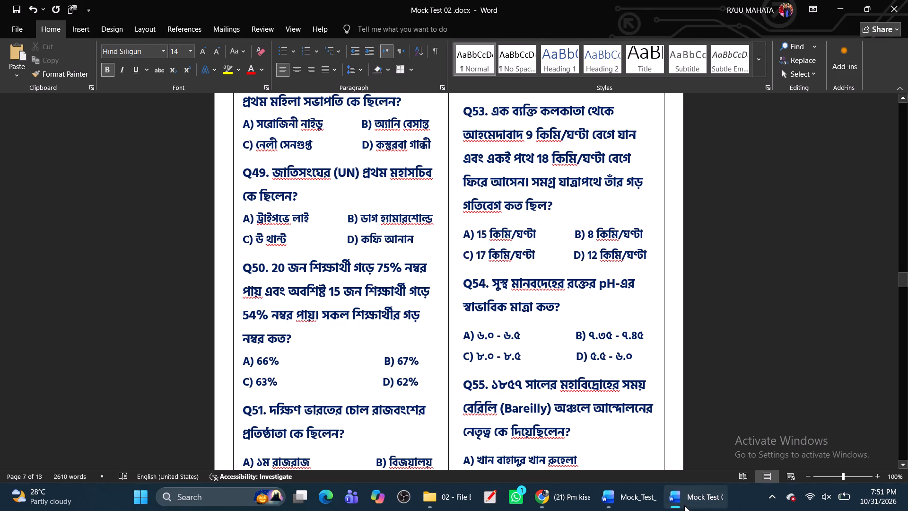
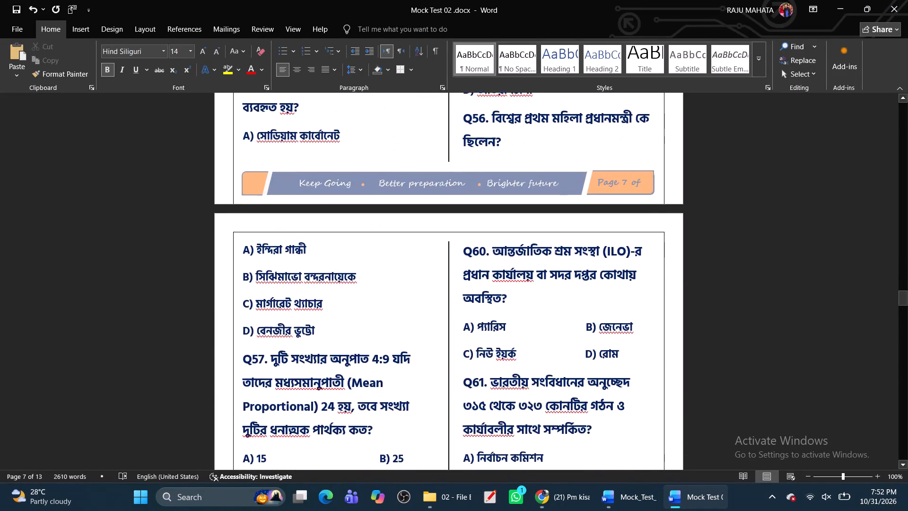
Check question 57 in the Mock Test 02 document and enter C as its answer in the answer key.
scroll(314, 377, down, 3)
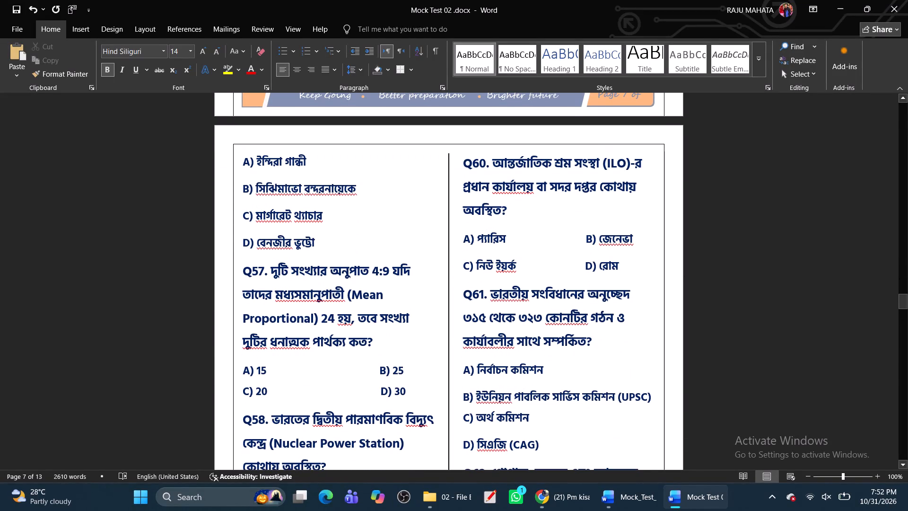
click(636, 501)
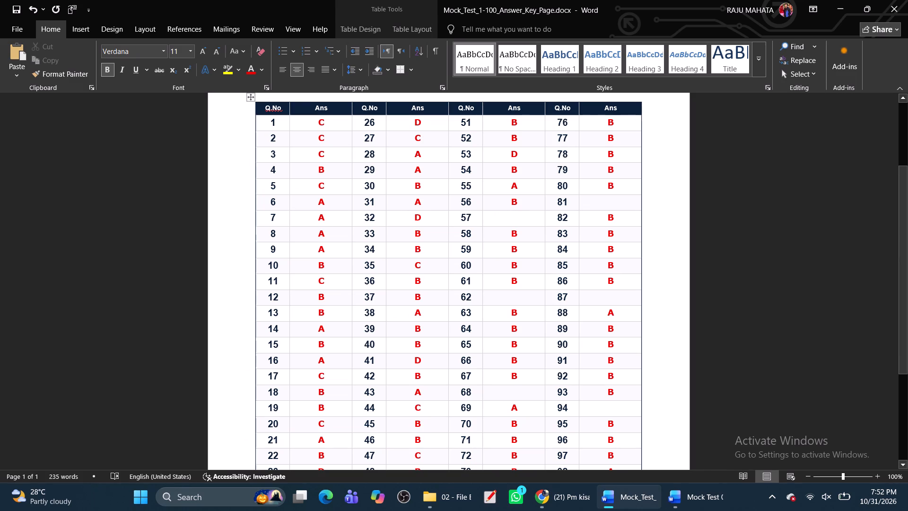
click(515, 218)
key(shift+c)
Check question 62 in the Mock Test 02 document and enter A as its answer in the answer key.
click(689, 499)
scroll(475, 328, down, 3)
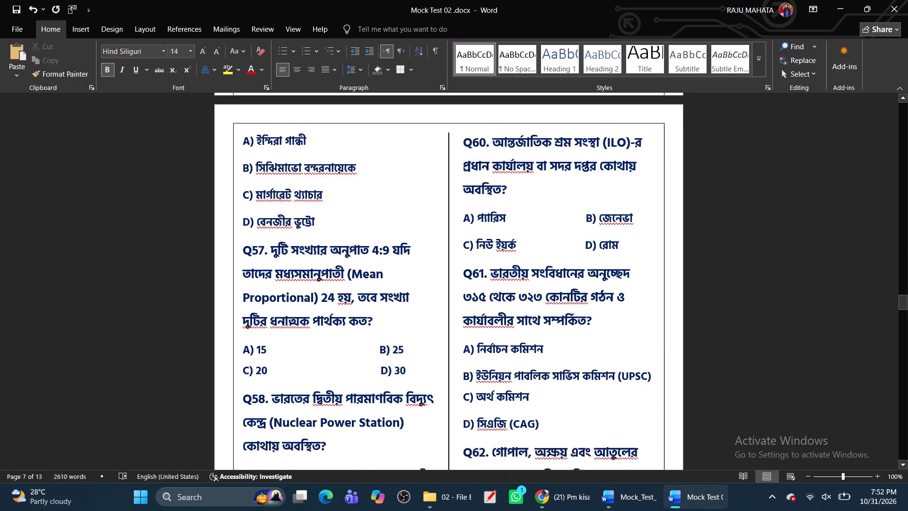
scroll(475, 330, down, 6)
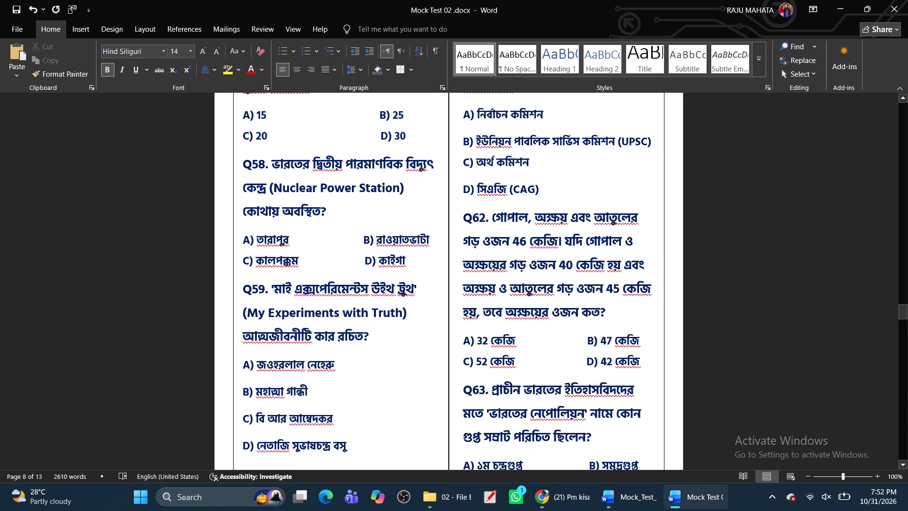
click(637, 499)
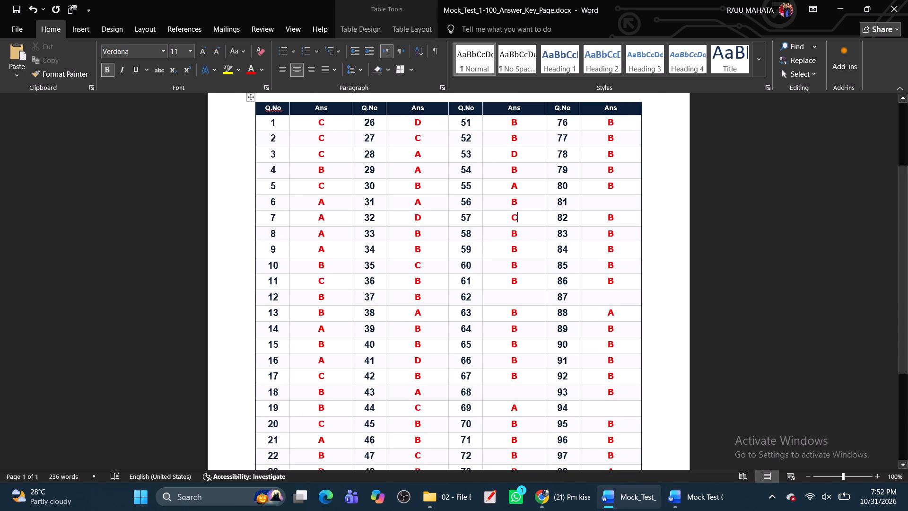
click(508, 300)
key(shift+a)
Check question 68 in the Mock Test 02 document and enter A as its answer in the answer key.
click(690, 498)
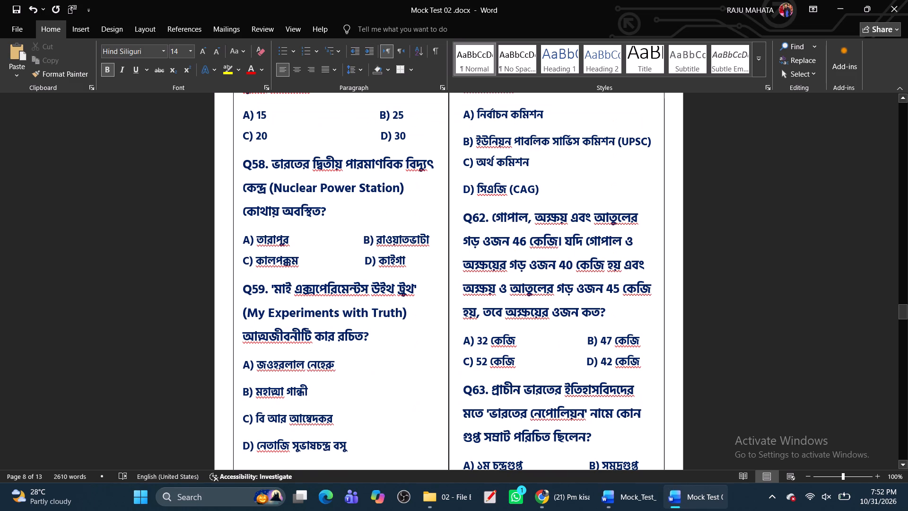
scroll(491, 356, down, 6)
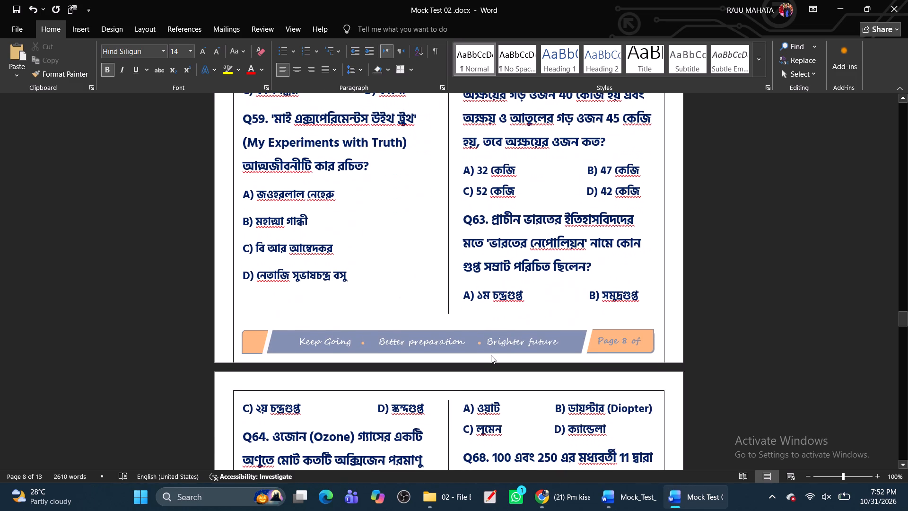
scroll(491, 355, down, 5)
scroll(322, 376, down, 2)
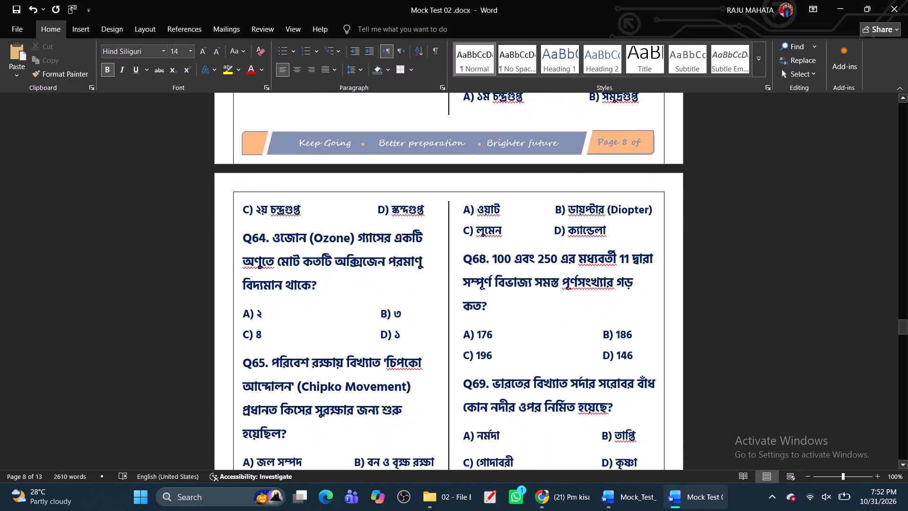
scroll(321, 377, down, 7)
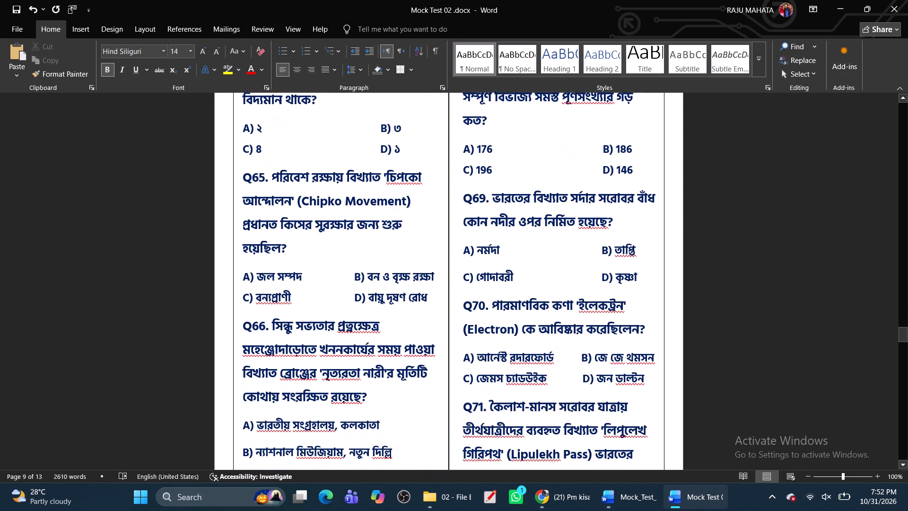
scroll(321, 377, down, 5)
scroll(320, 377, up, 9)
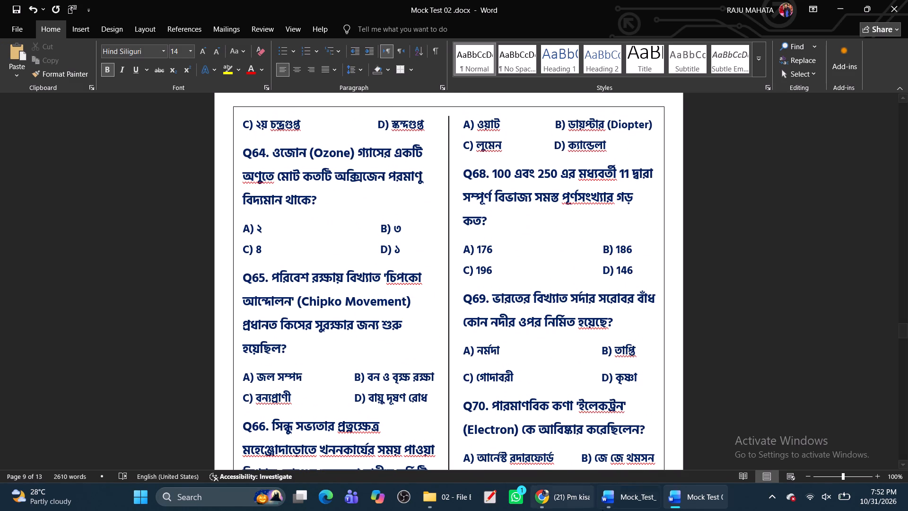
click(627, 502)
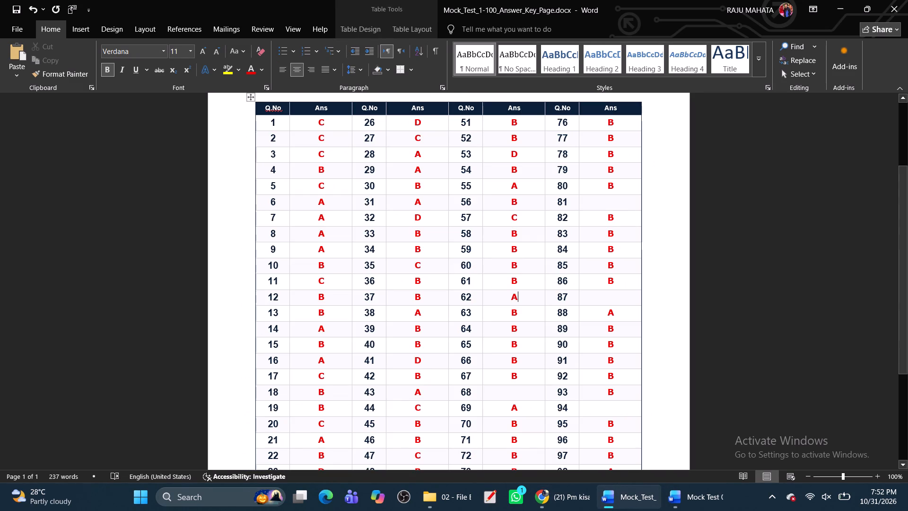
click(517, 393)
key(shift+a)
Find the blank answer for question 74, check that question in Mock Test 02 and enter D in the answer key.
scroll(520, 410, down, 2)
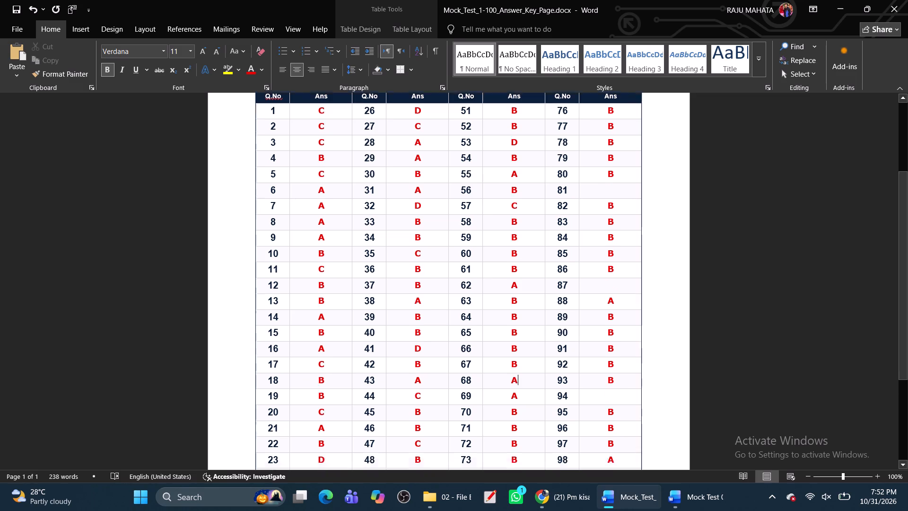
scroll(520, 410, down, 2)
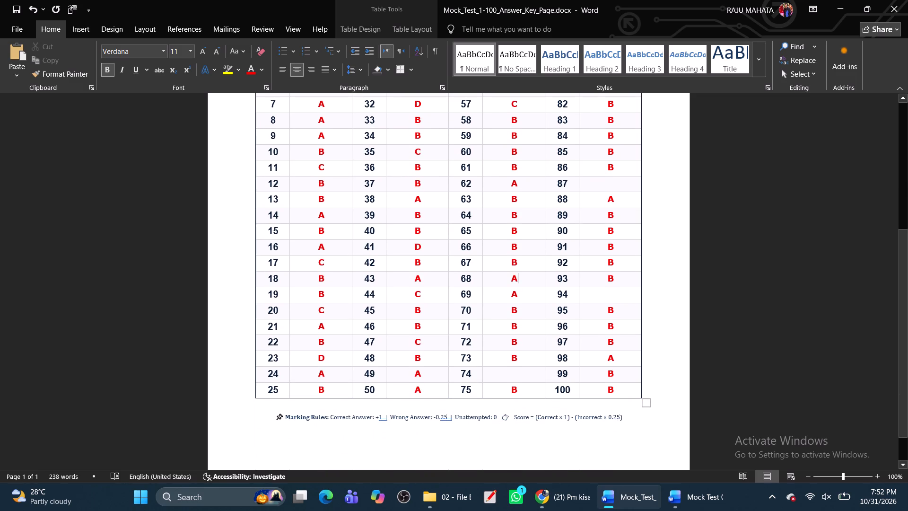
click(694, 500)
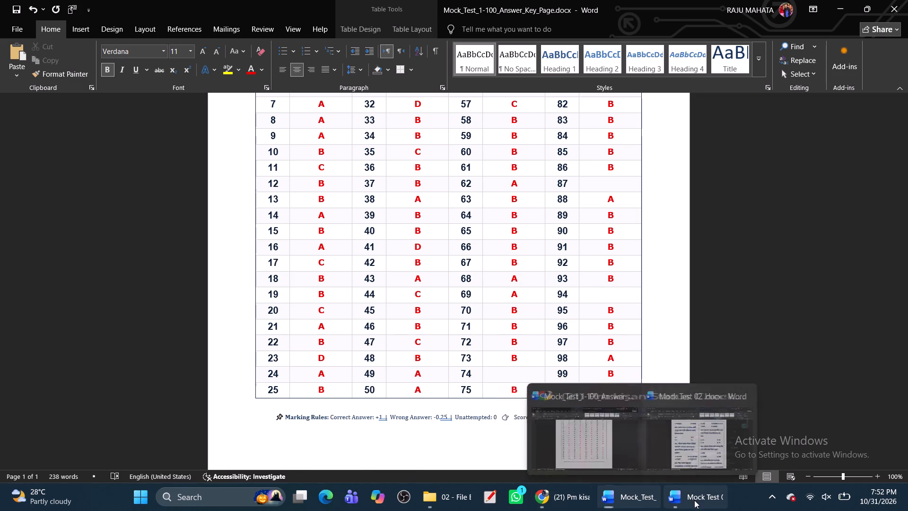
scroll(533, 371, down, 19)
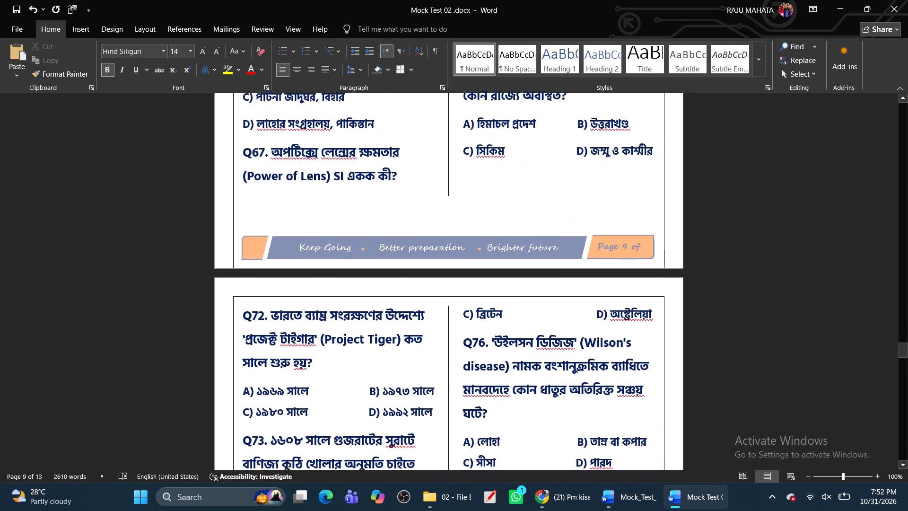
scroll(531, 372, down, 8)
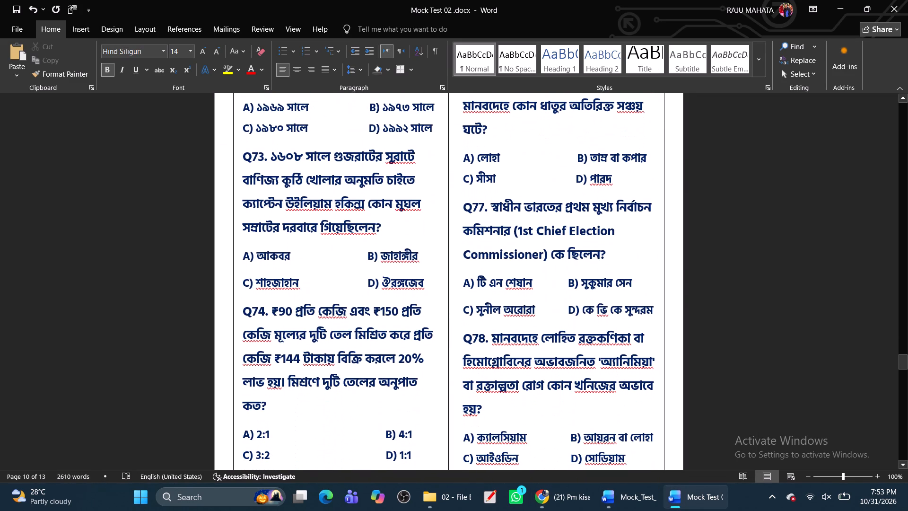
scroll(406, 457, down, 2)
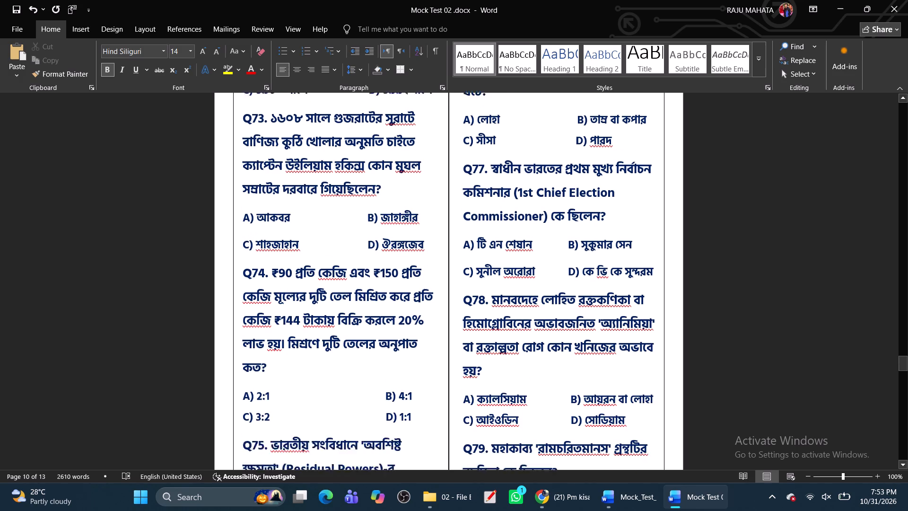
click(641, 502)
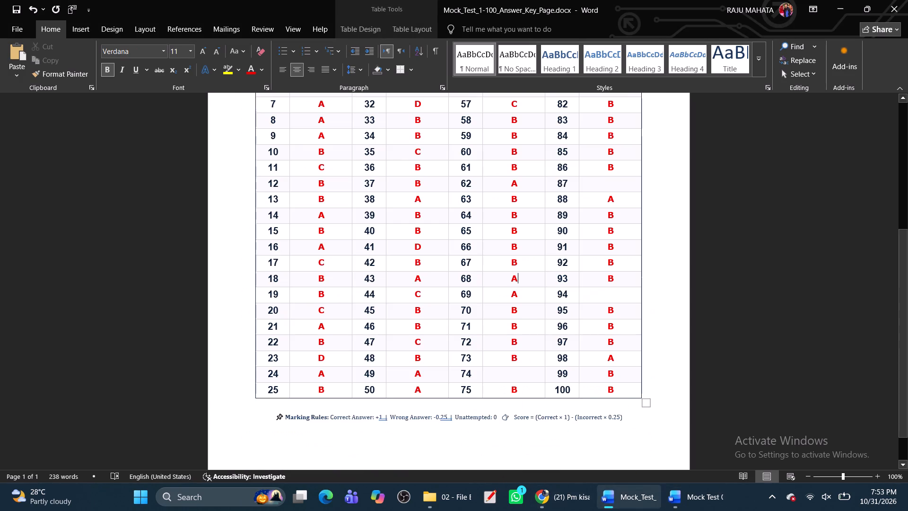
click(515, 377)
key(shift+d)
Check question 81 in the Mock Test 02 document and enter C as its answer in the answer key.
scroll(557, 319, up, 9)
scroll(558, 318, down, 2)
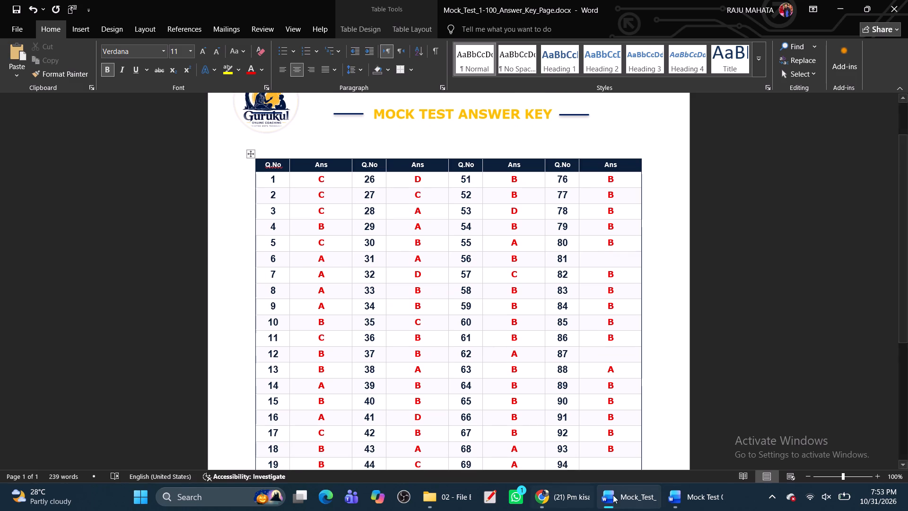
click(695, 492)
scroll(538, 352, down, 8)
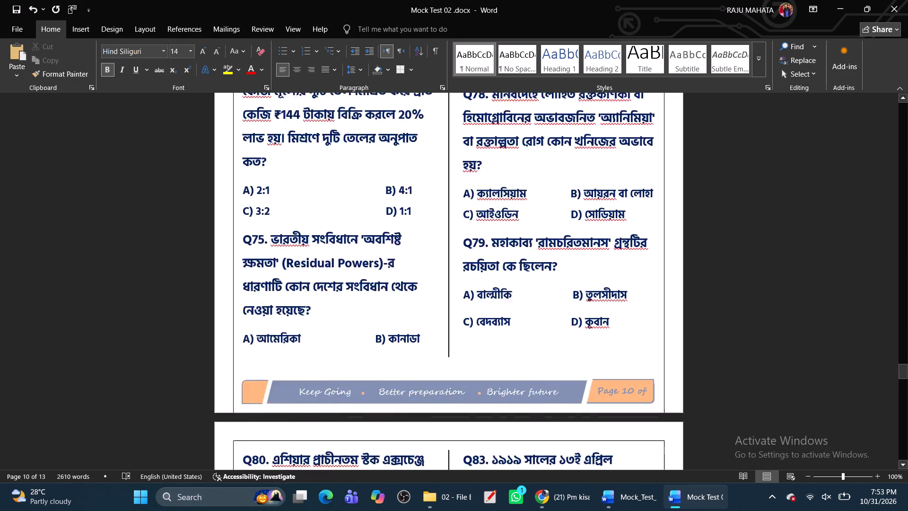
scroll(537, 351, down, 6)
scroll(368, 369, down, 9)
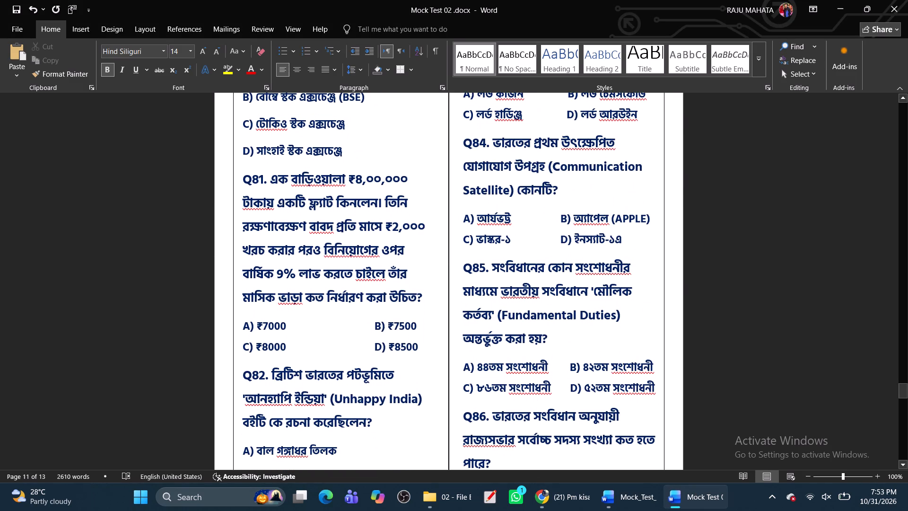
click(646, 498)
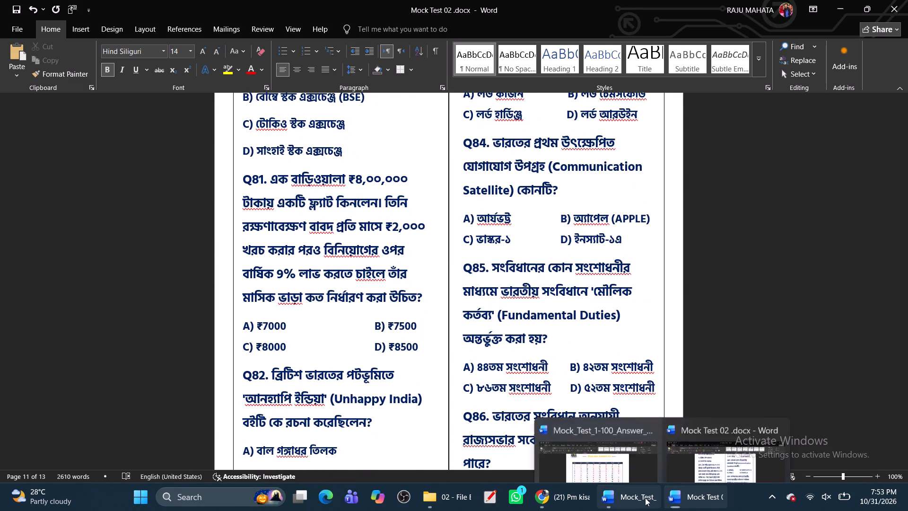
click(608, 259)
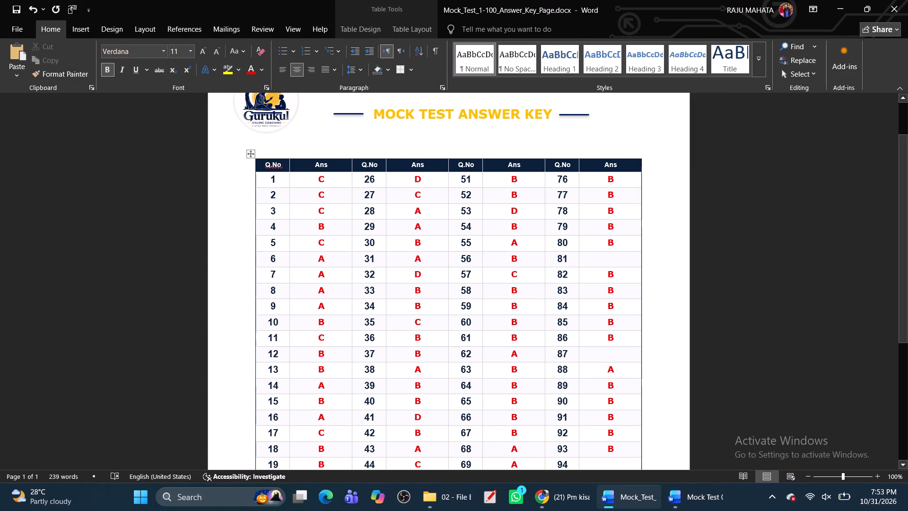
key(shift+c)
Check question 87 in the Mock Test 02 document and enter A as its answer in the answer key.
click(701, 497)
scroll(550, 332, down, 15)
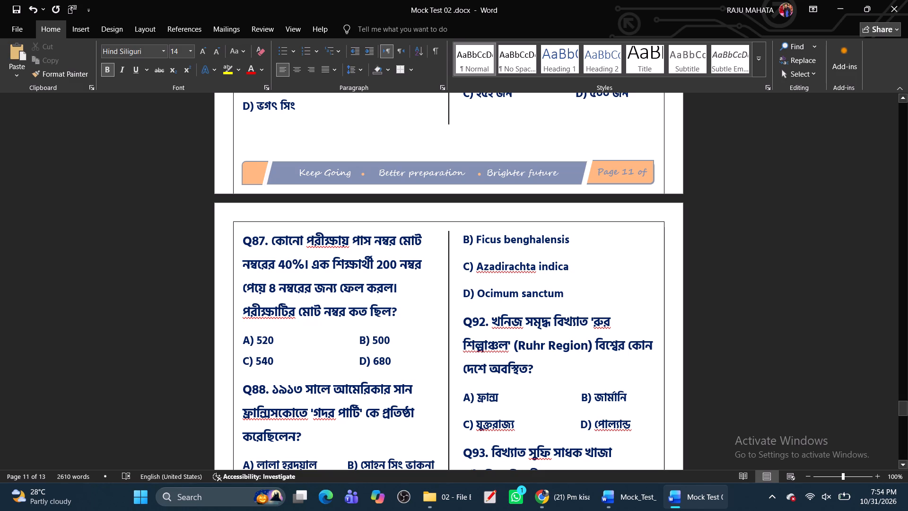
click(635, 504)
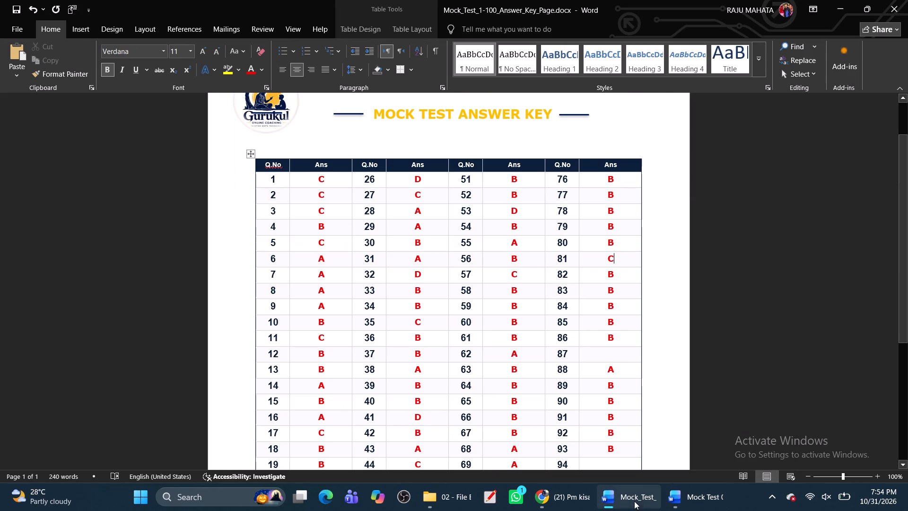
click(611, 355)
key(shift+a)
Find the blank answer for question 94, check that question in Mock Test 02 and enter C in the answer key.
scroll(613, 385, down, 4)
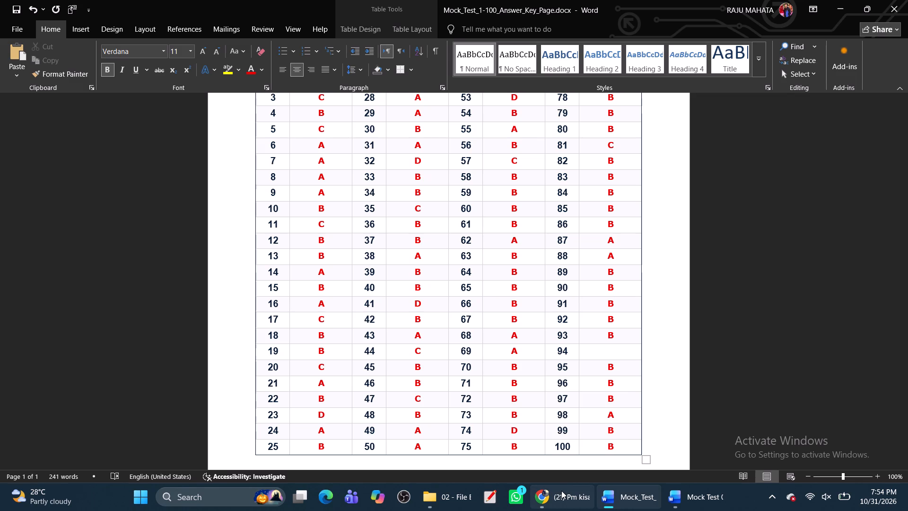
click(693, 493)
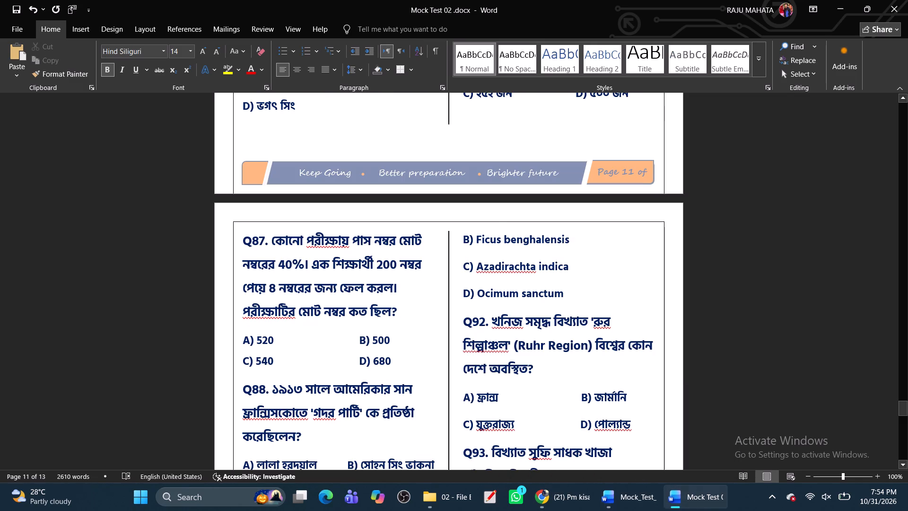
scroll(368, 325, down, 13)
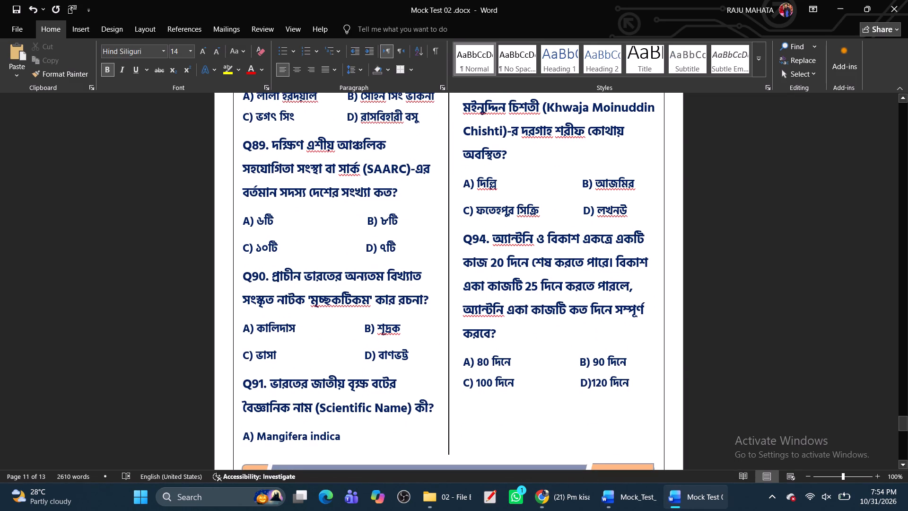
click(627, 501)
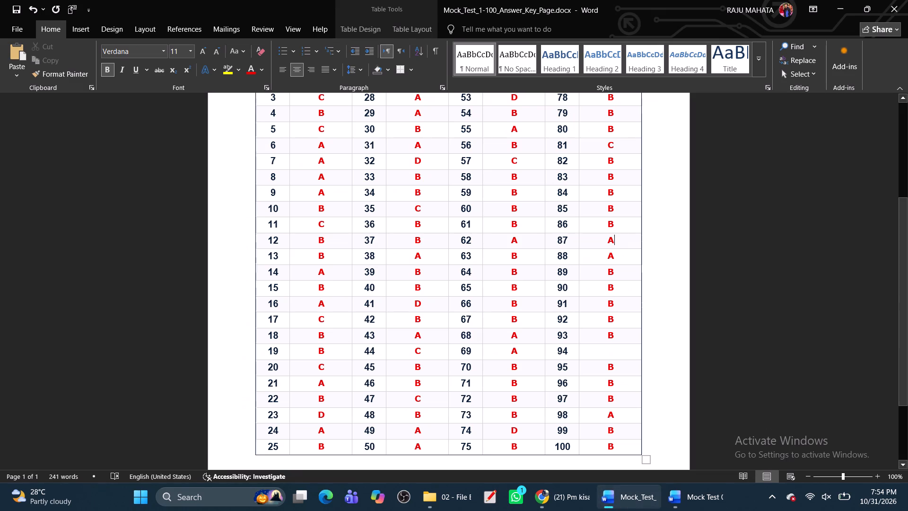
click(609, 353)
key(shift+c)
Look over the whole answer key table for remaining blanks and save the document.
scroll(533, 399, up, 8)
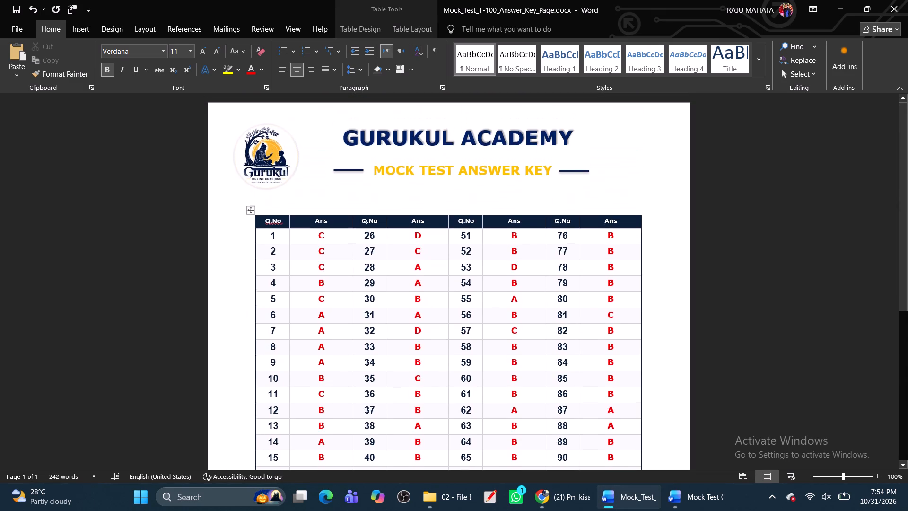
scroll(533, 399, up, 3)
scroll(533, 399, down, 12)
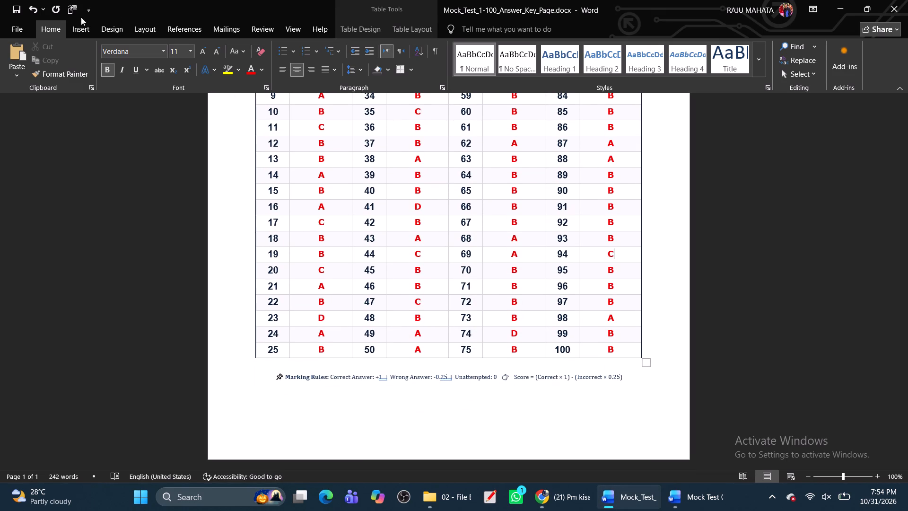
click(17, 10)
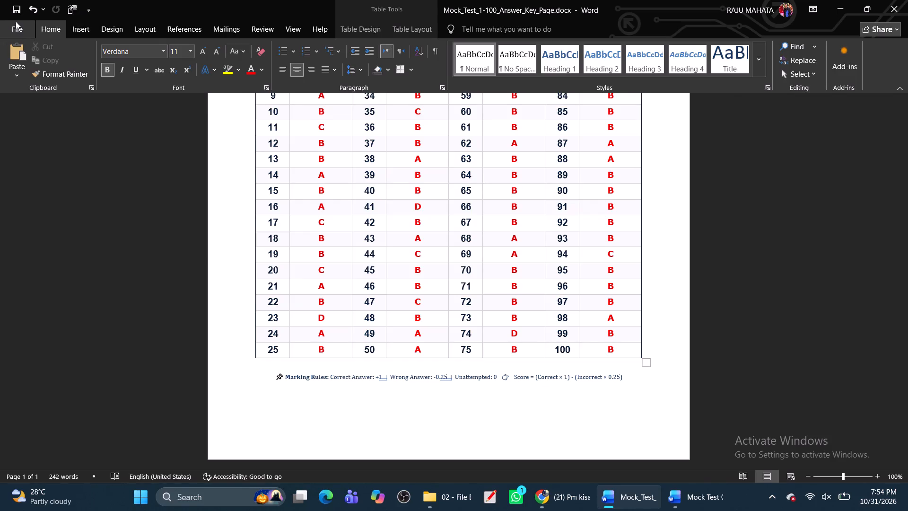
Save the answer key as Mock_Test_1-100_Answer_Key_Page.docx in folder RANISH CLASS ROOM > Mock Test > 02 on drive E and close it.
click(16, 31)
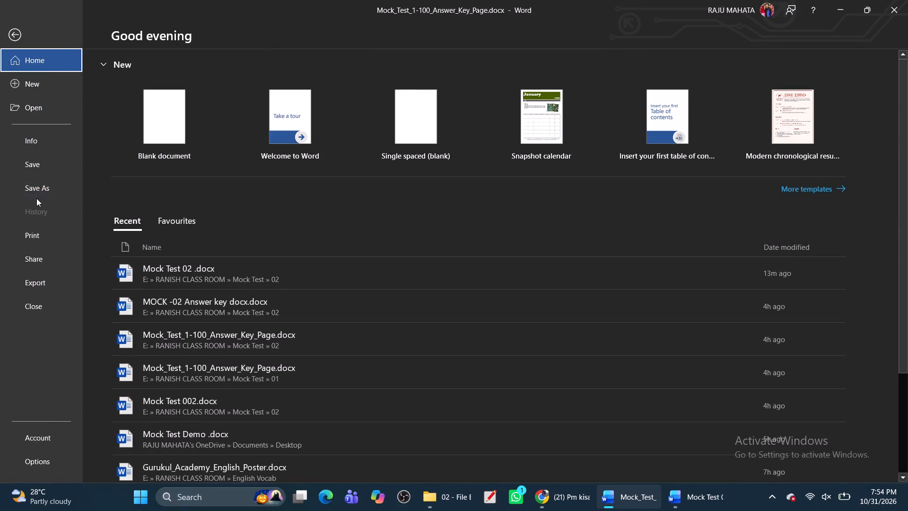
click(41, 189)
double_click(162, 225)
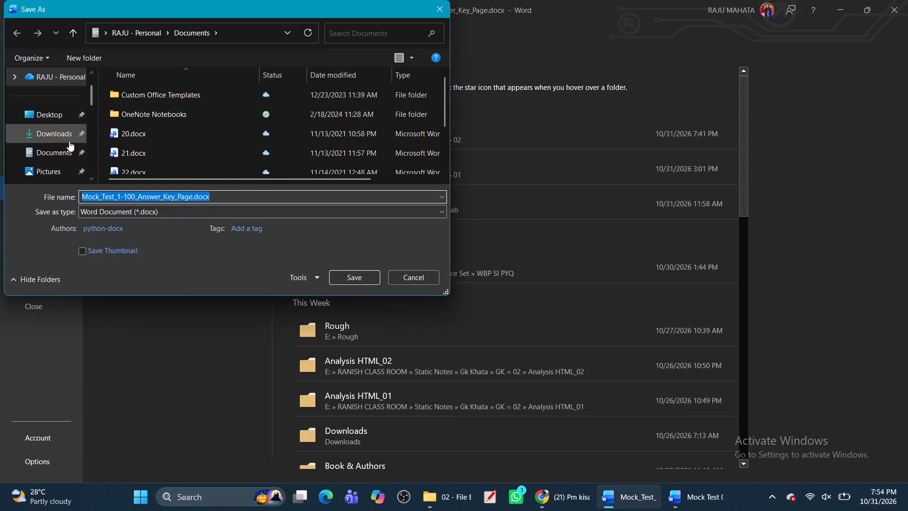
scroll(46, 143, up, 4)
scroll(46, 142, down, 5)
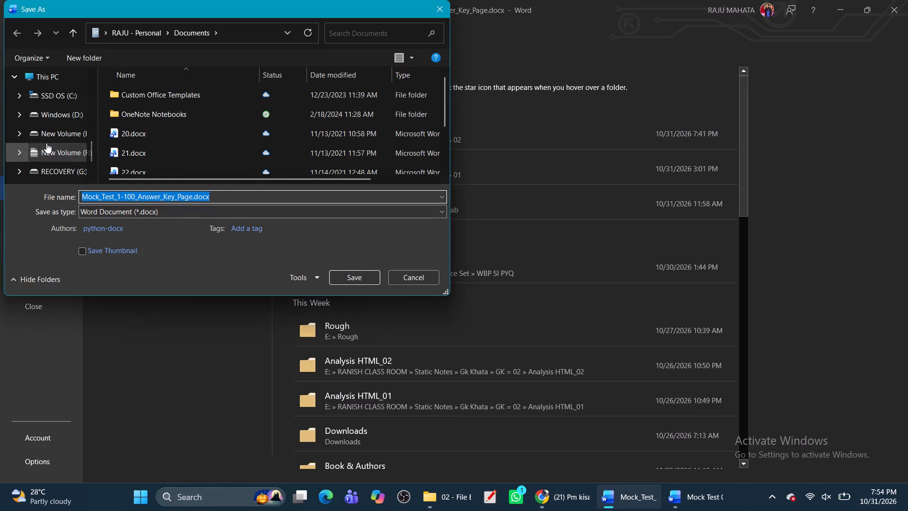
click(54, 134)
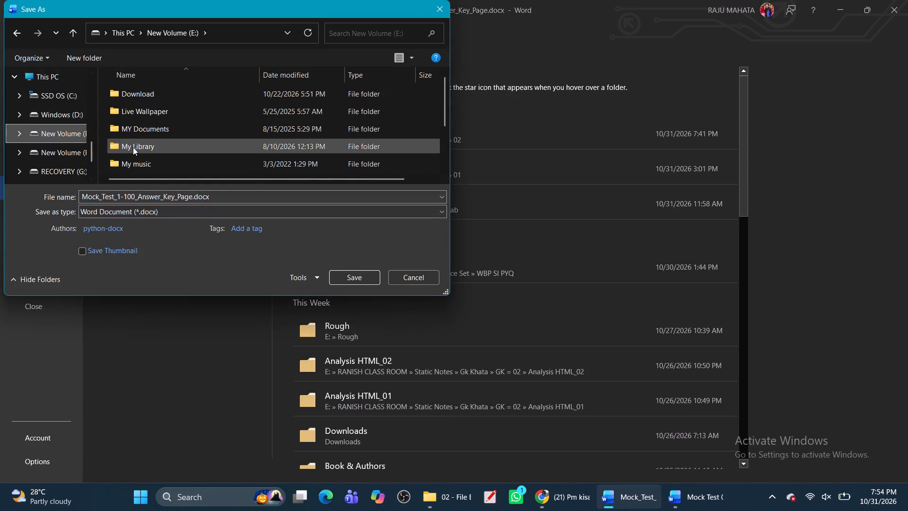
scroll(133, 149, down, 1)
double_click(140, 146)
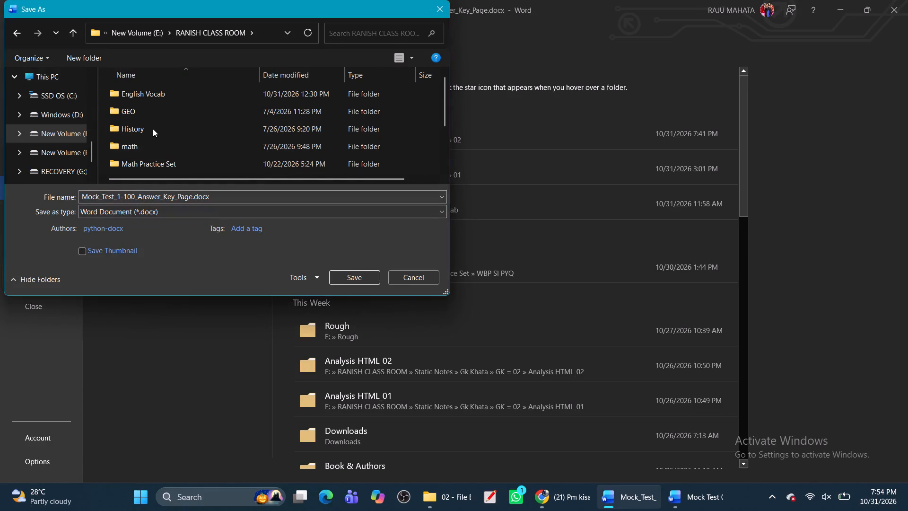
scroll(153, 150, down, 2)
double_click(148, 133)
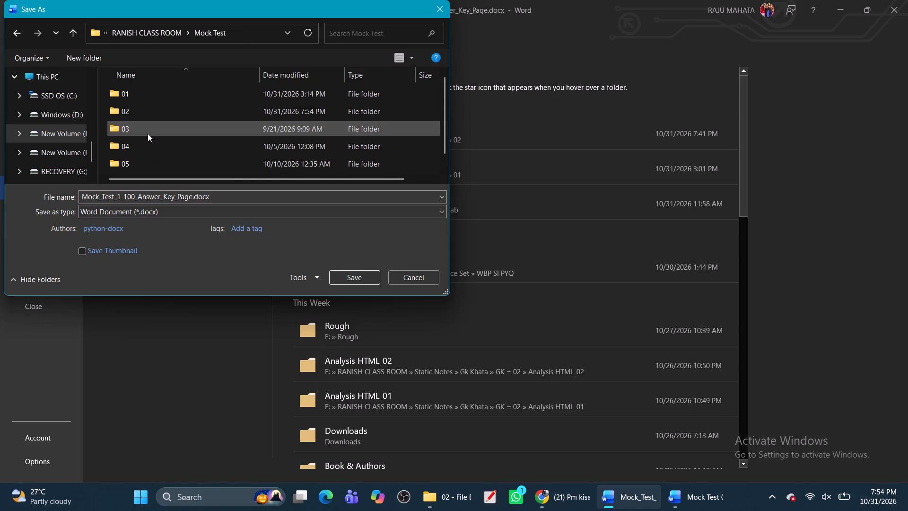
double_click(138, 114)
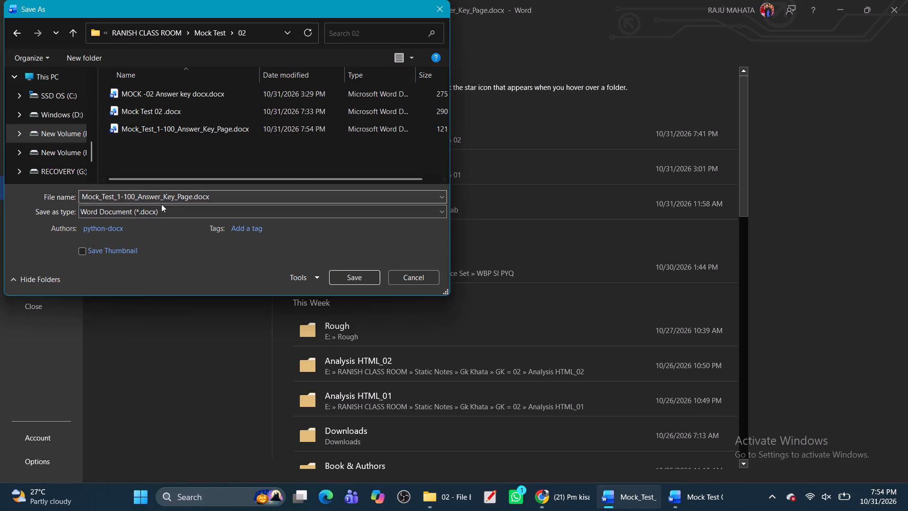
click(360, 278)
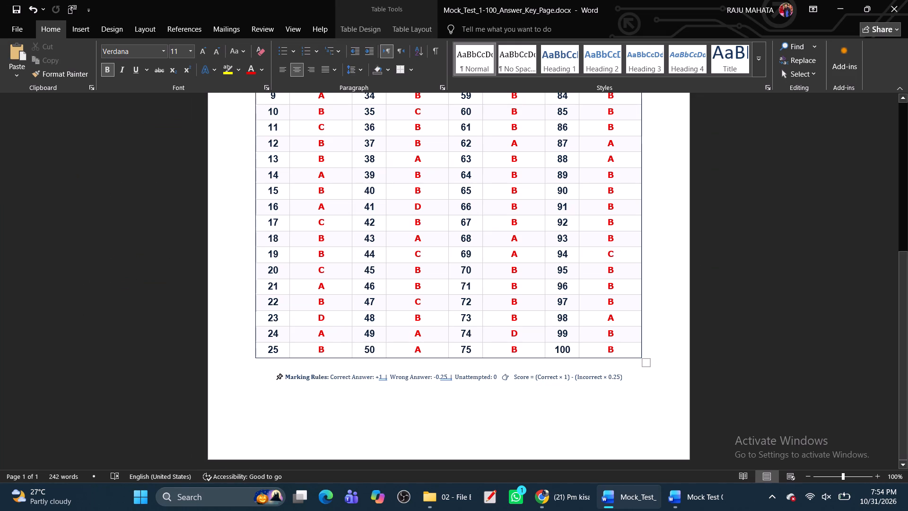
click(892, 4)
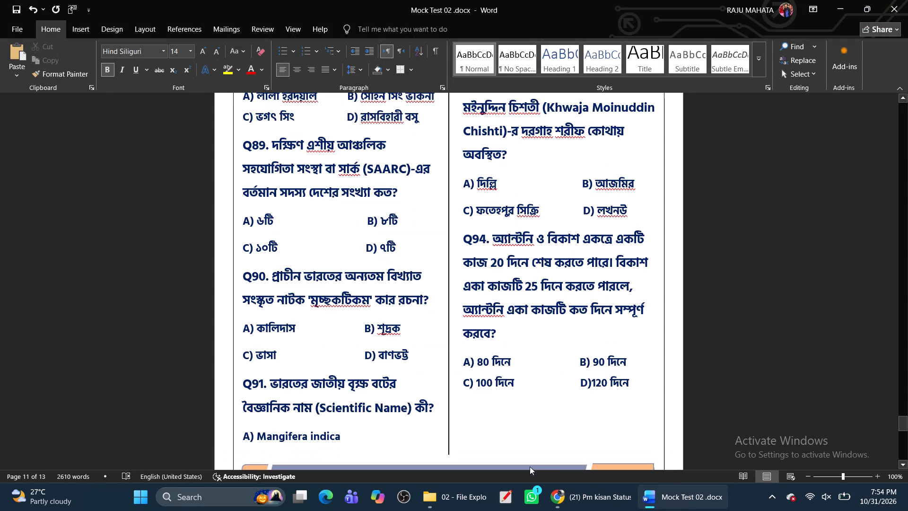
Reopen Mock_Test_1-100_Answer_Key_Page.docx from the Mock Test 02 folder in File Explorer, examine its answers and close it.
click(468, 497)
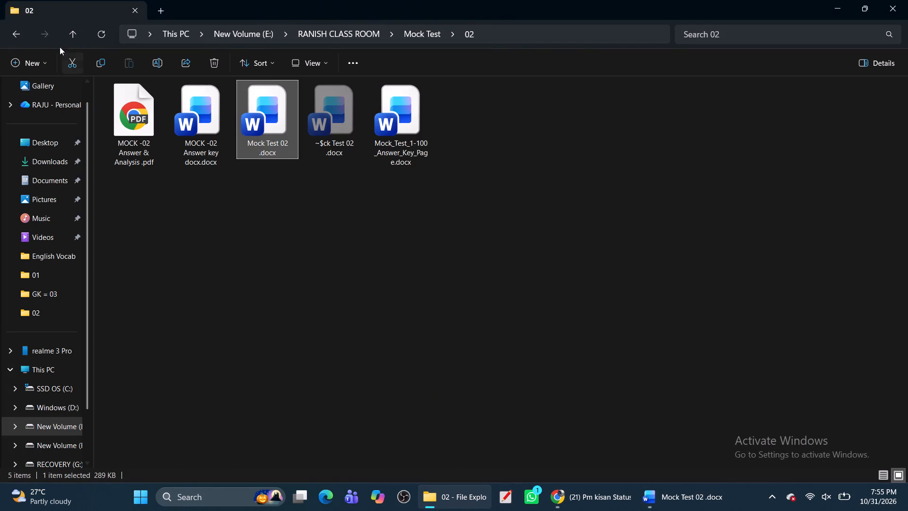
click(19, 33)
double_click(200, 133)
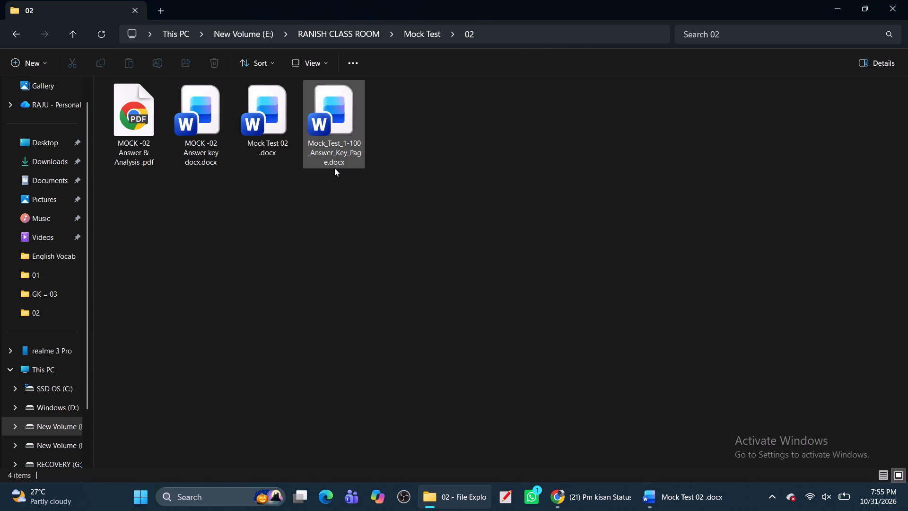
double_click(340, 151)
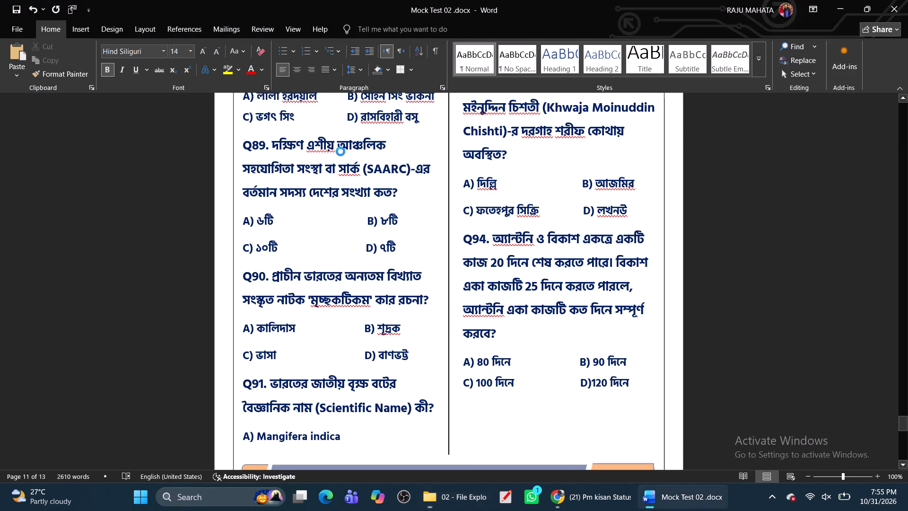
scroll(431, 299, down, 2)
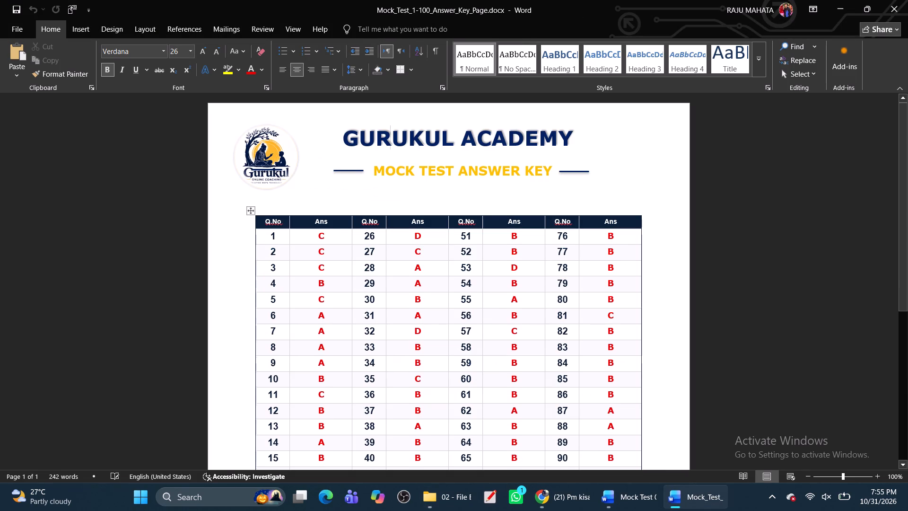
scroll(428, 300, down, 6)
click(894, 0)
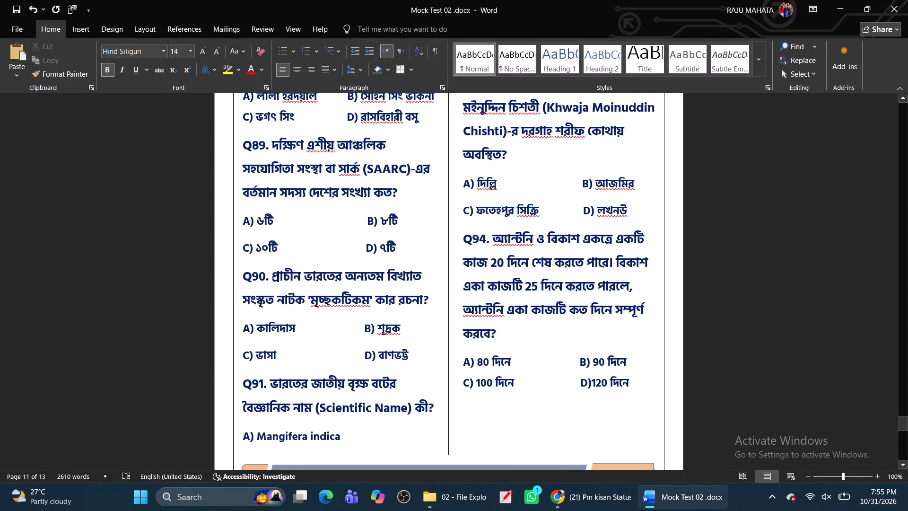
Open MOCK -02 Answer key docx.docx from the 02 folder, examine its contents and close it.
click(462, 496)
double_click(195, 127)
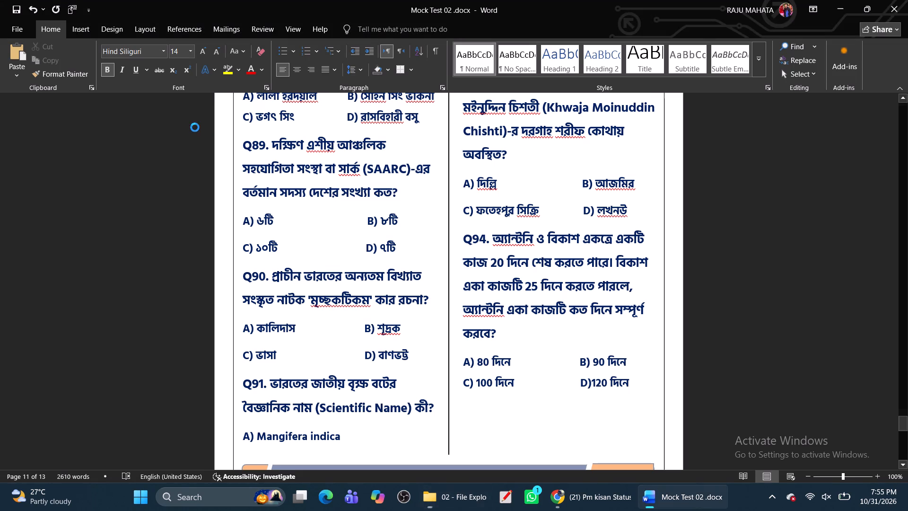
scroll(363, 245, down, 4)
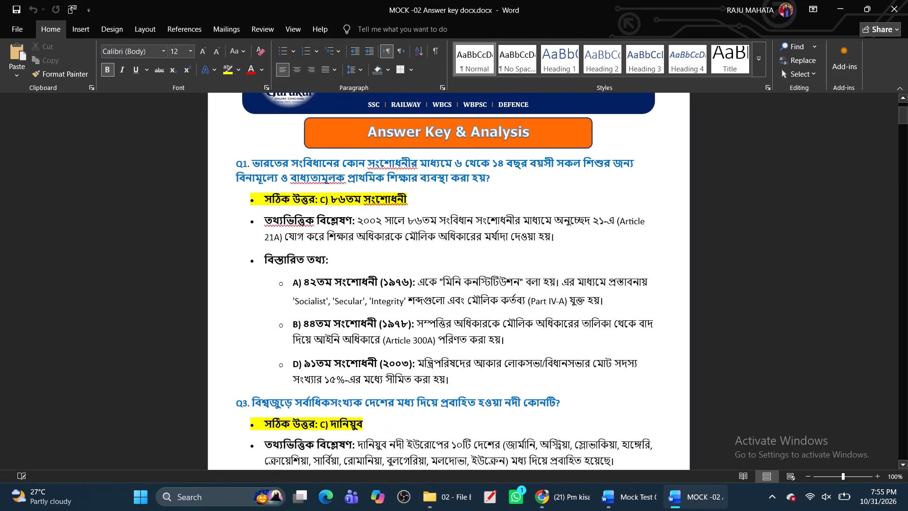
scroll(363, 245, down, 1)
click(898, 8)
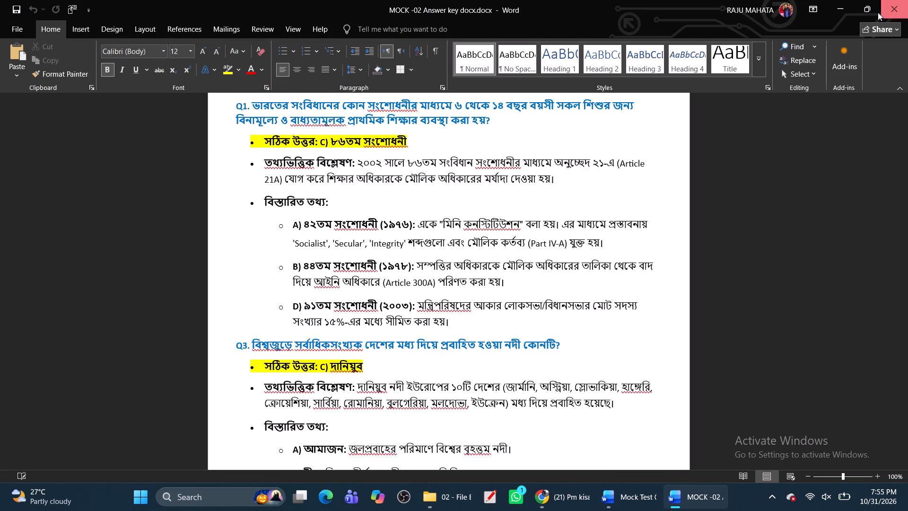
In File Explorer, rename MOCK -02 Answer key docx.docx in the 02 folder as "MOCK -02 Analysis .docx".
click(454, 497)
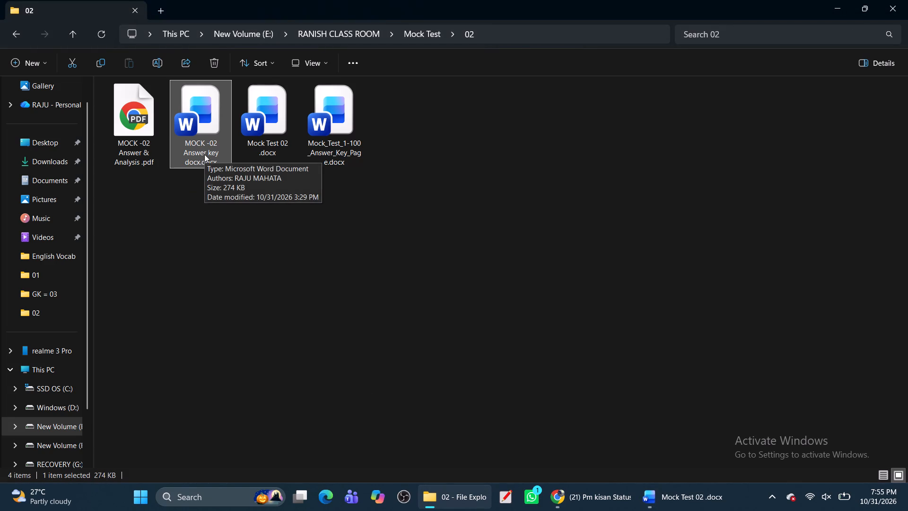
right_click(204, 154)
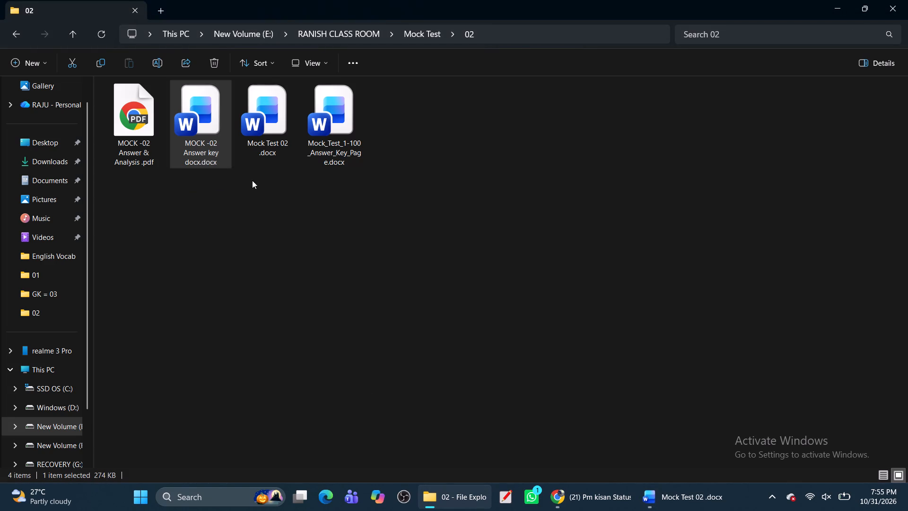
click(291, 170)
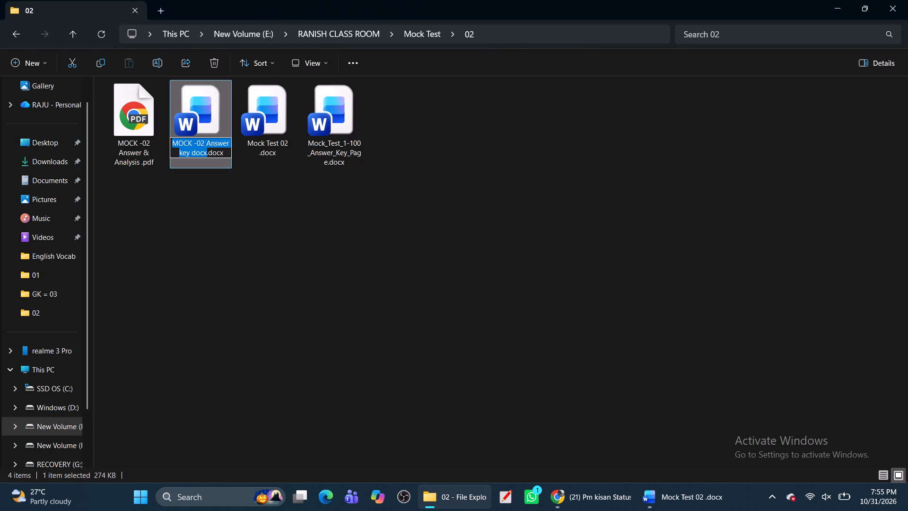
drag(205, 143, 213, 143)
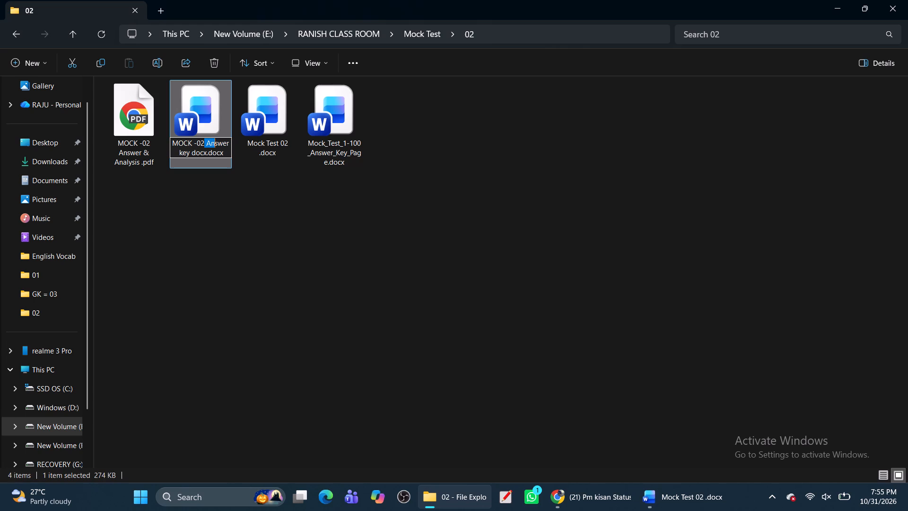
drag(213, 143, 191, 159)
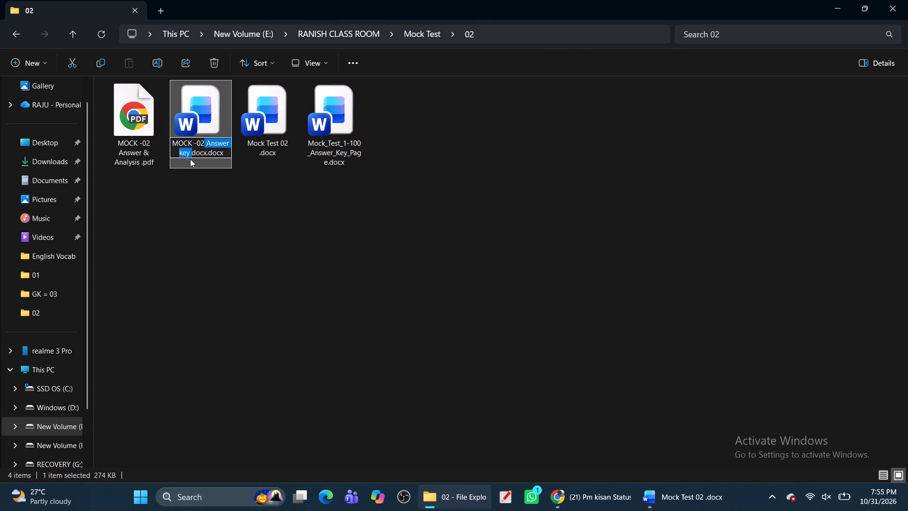
text(Analys)
text(is)
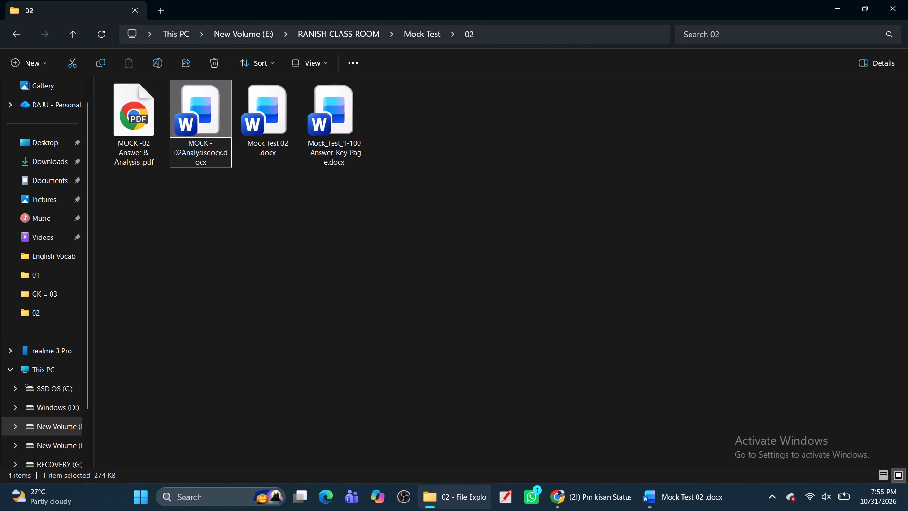
click(180, 154)
key(space)
drag(198, 163, 211, 163)
key(BackSpace)
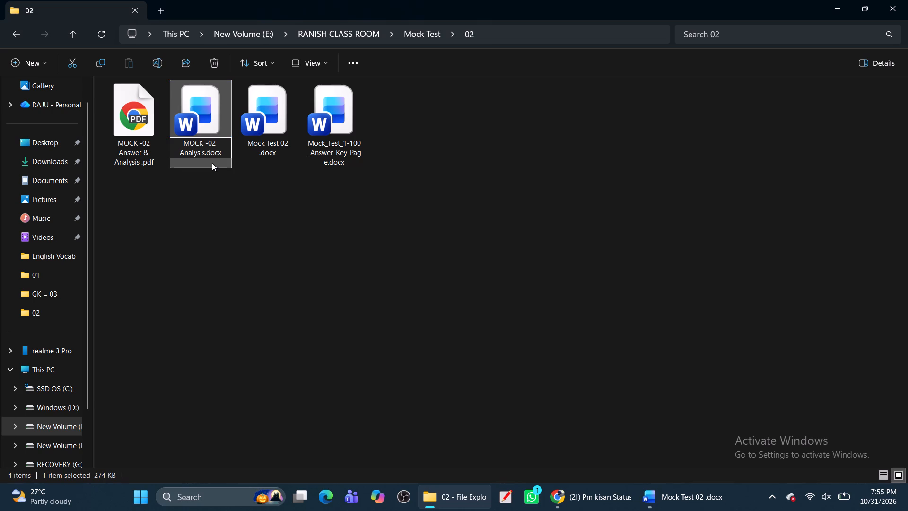
key(space)
key(Return)
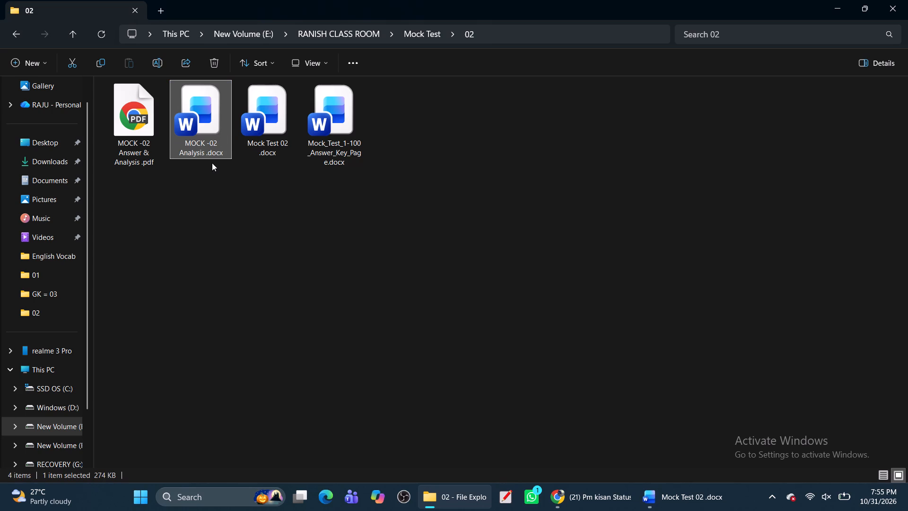
click(205, 215)
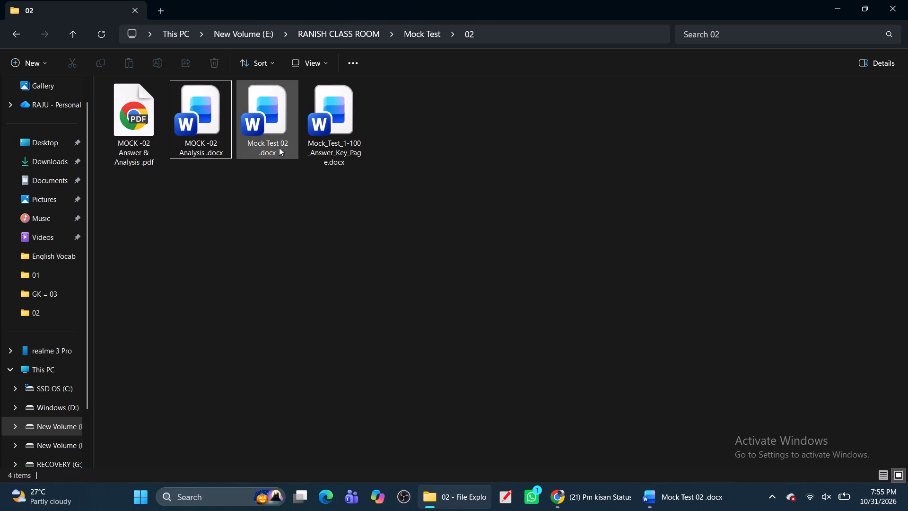
Rename Mock_Test_1-100_Answer_Key_Page.docx as "Mock_Test_1-100_Answer_Key .docx".
right_click(336, 160)
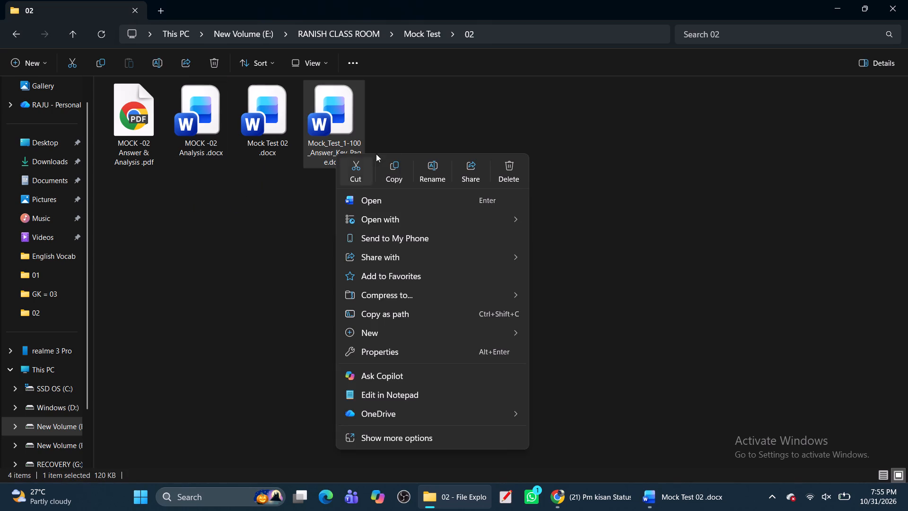
click(435, 175)
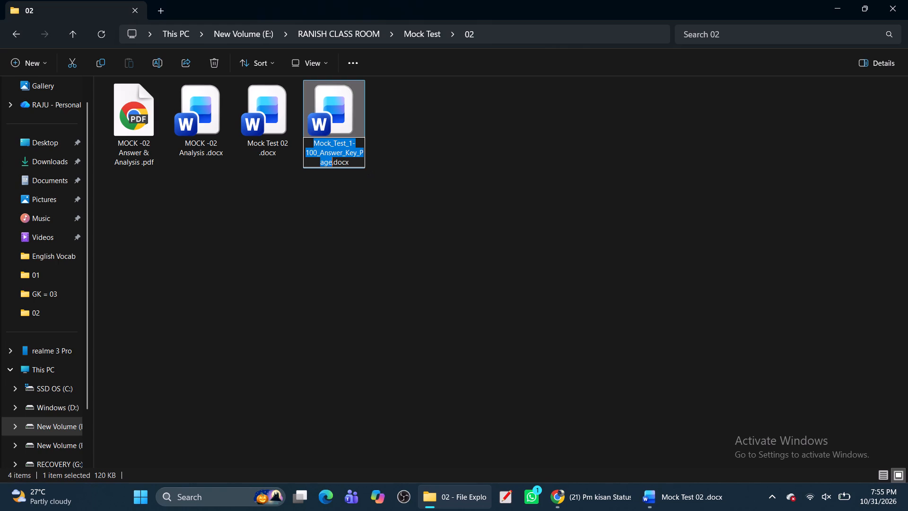
drag(359, 155, 332, 163)
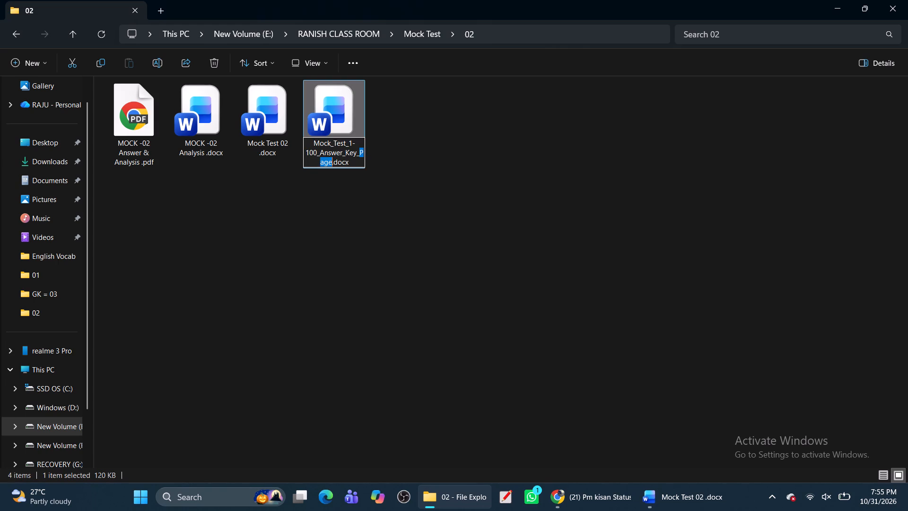
key(BackSpace)
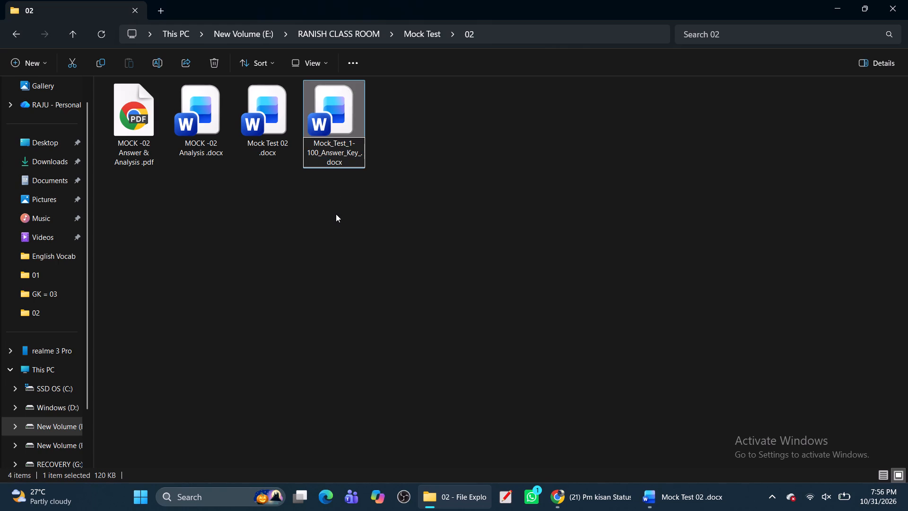
key(BackSpace)
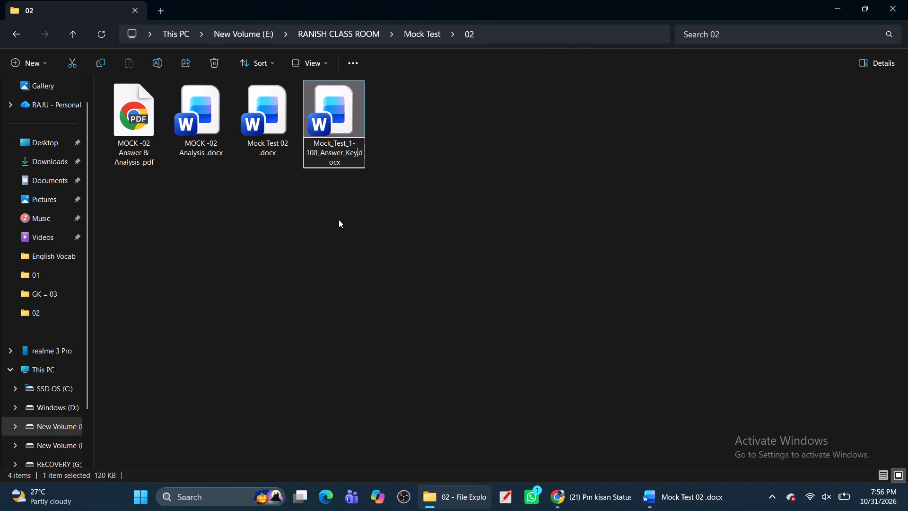
key(space)
click(339, 220)
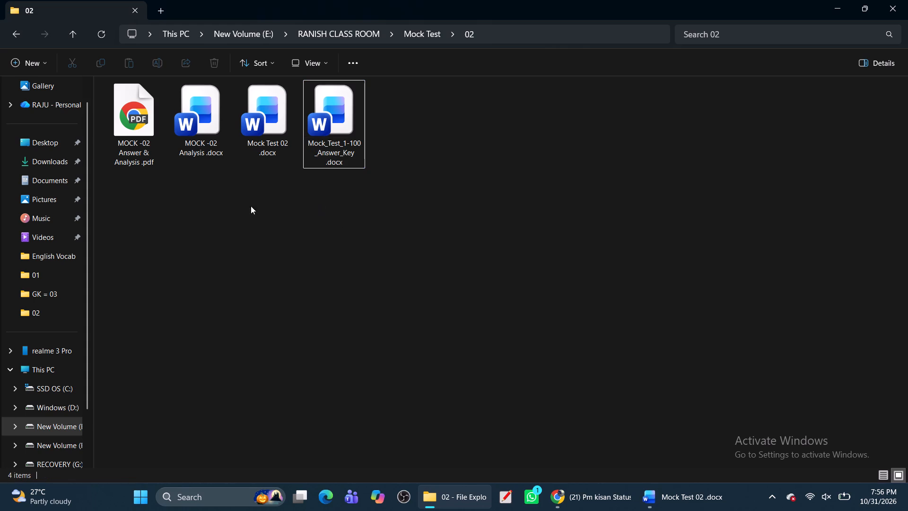
click(234, 212)
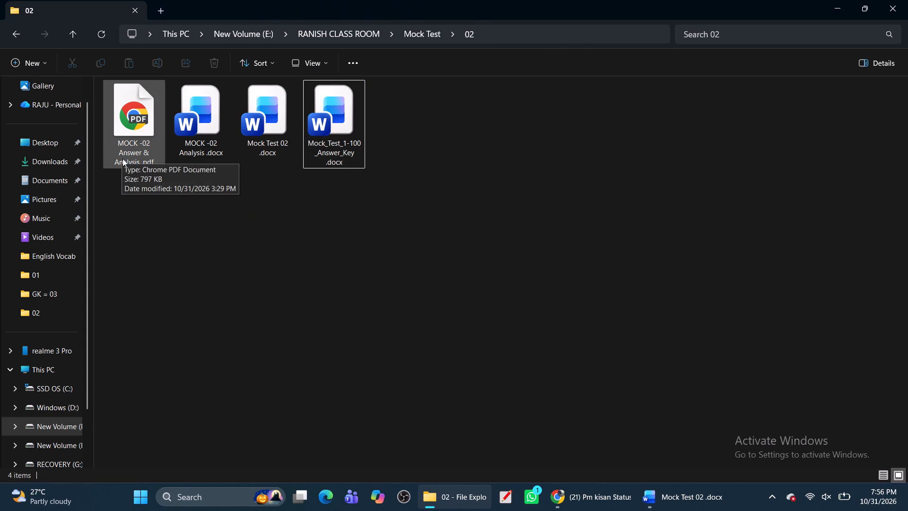
Open MOCK -02 Answer & Analysis .pdf from the 02 folder and look through its answer and analysis pages.
double_click(125, 154)
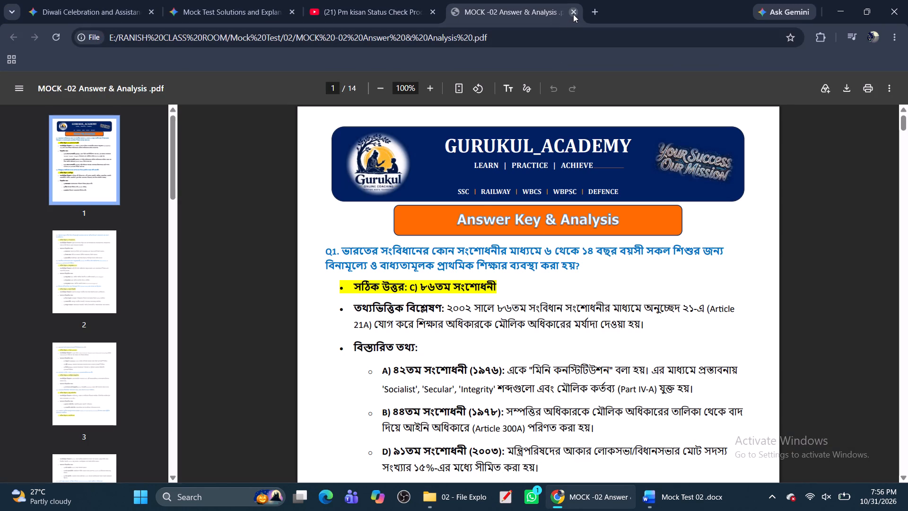
click(102, 283)
click(52, 401)
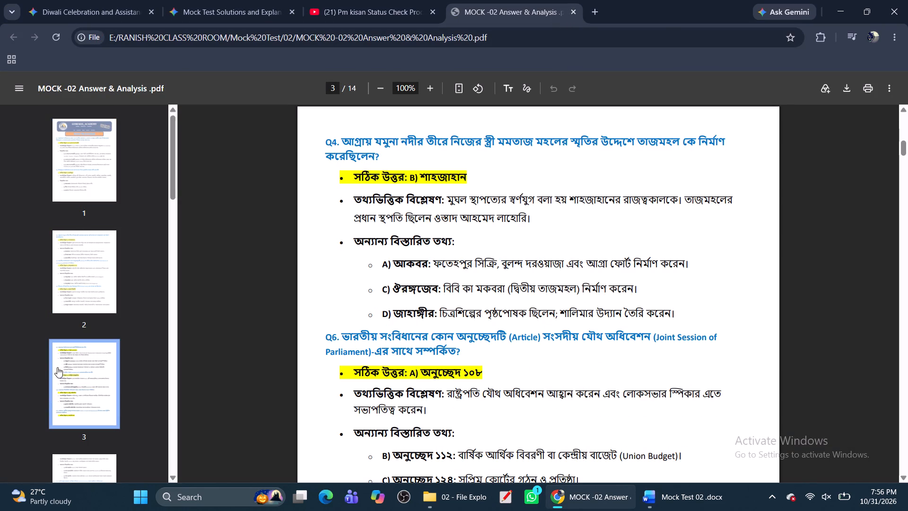
scroll(60, 362, down, 5)
click(87, 313)
scroll(76, 380, down, 2)
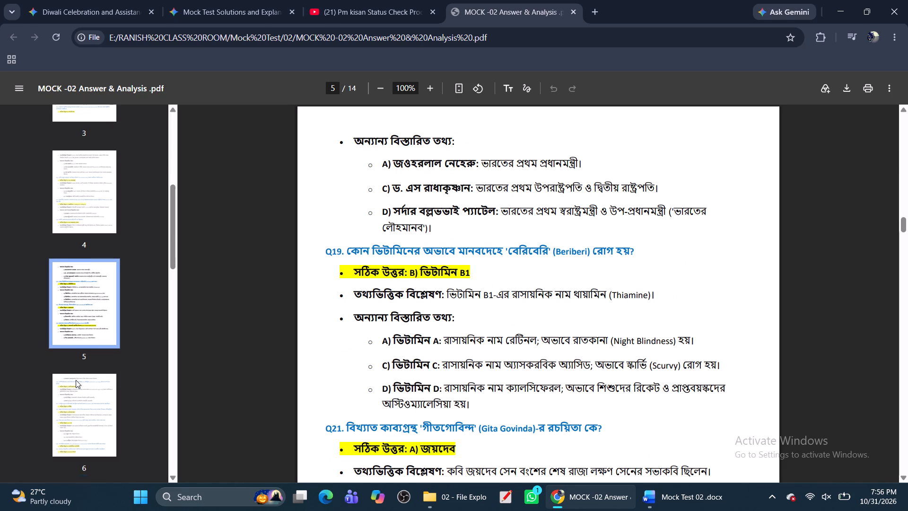
click(91, 318)
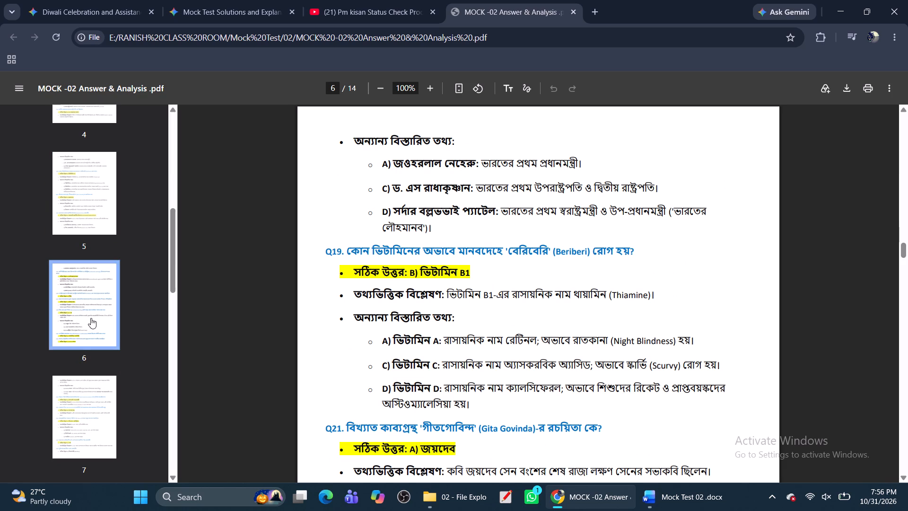
key(Down)
key(Down)
key(Down)
key(Up)
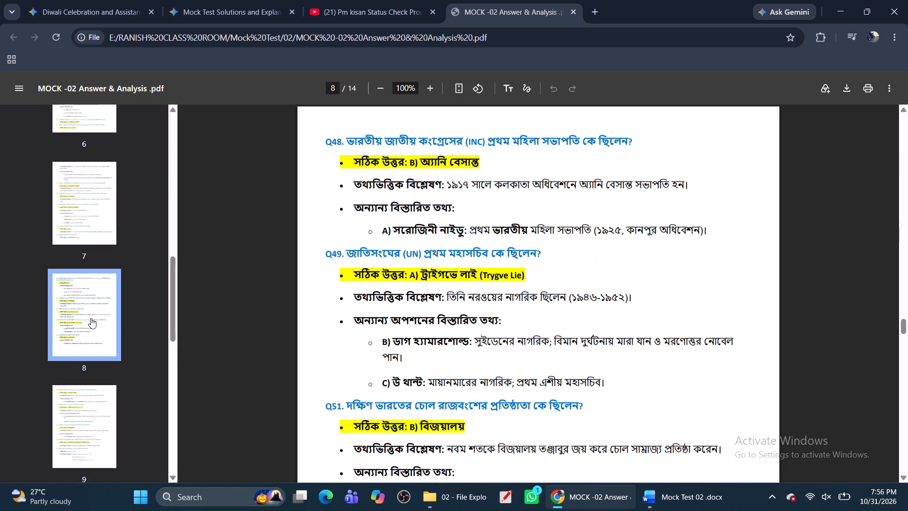
key(Down)
key(Up)
key(Down)
key(Down)
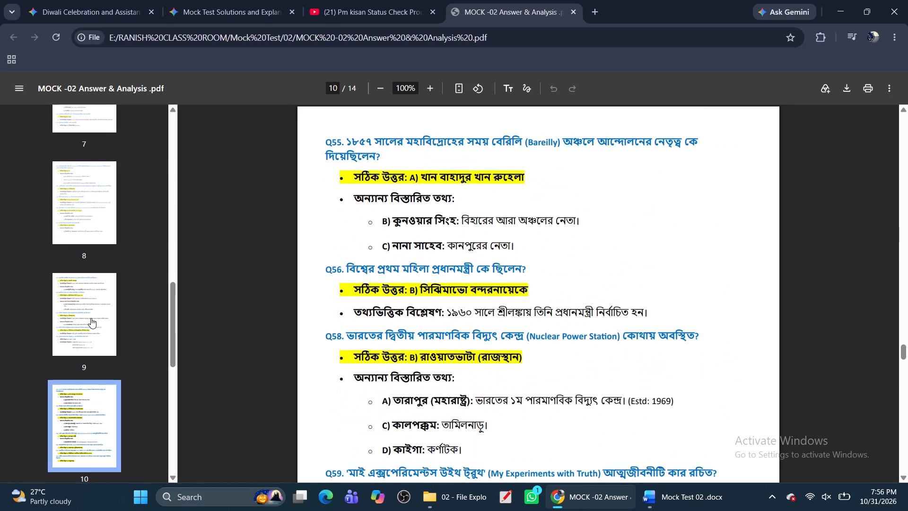
key(Down)
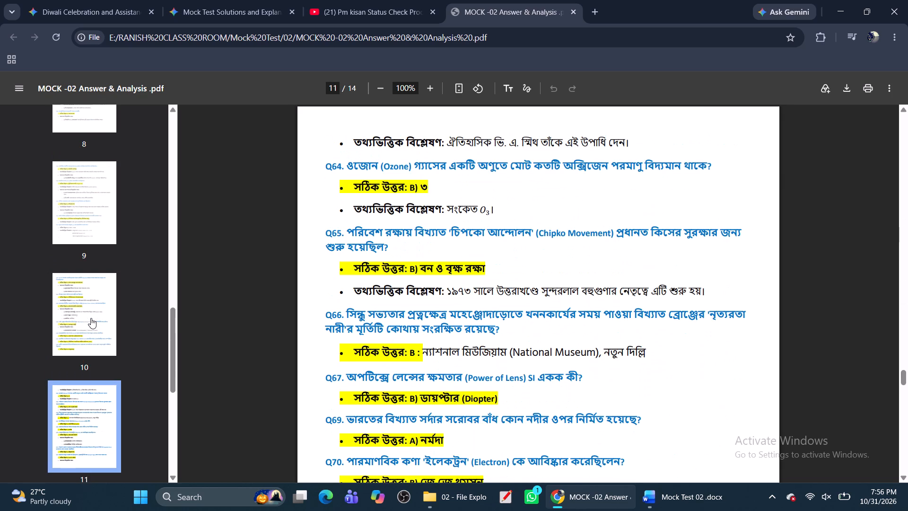
key(Down)
key(Down)
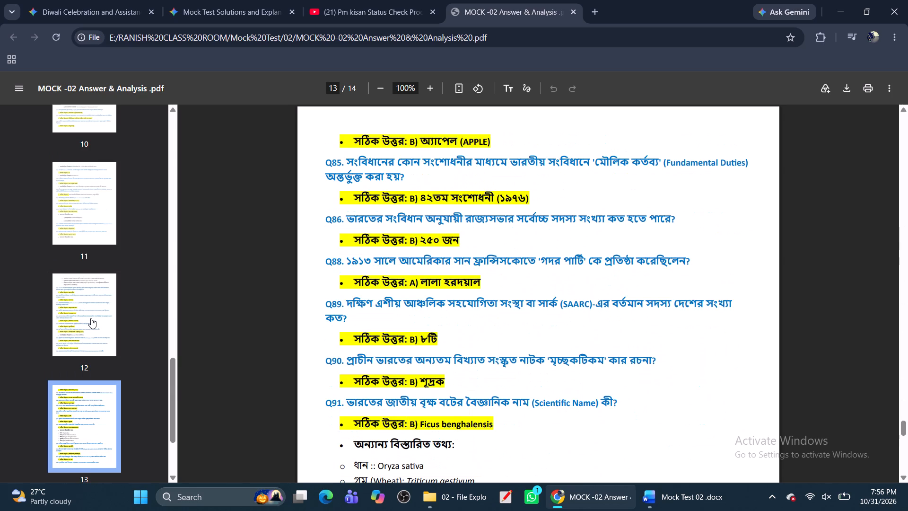
key(Escape)
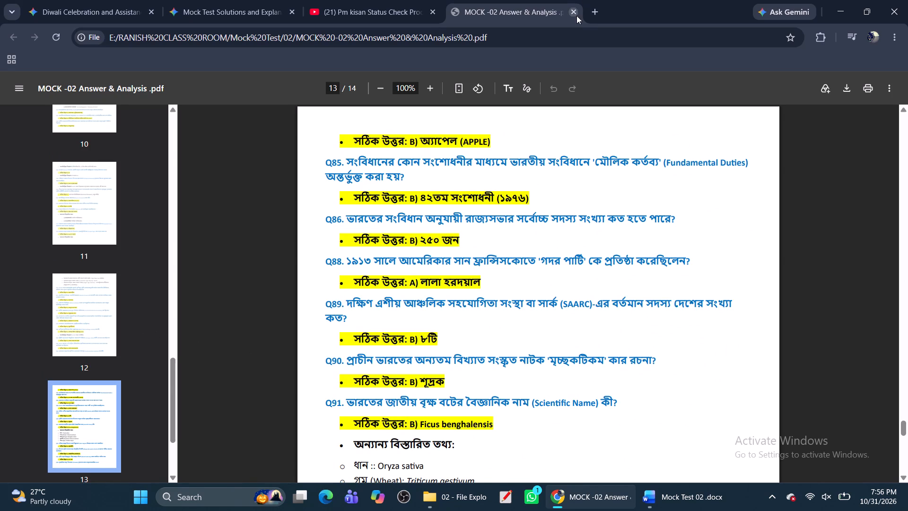